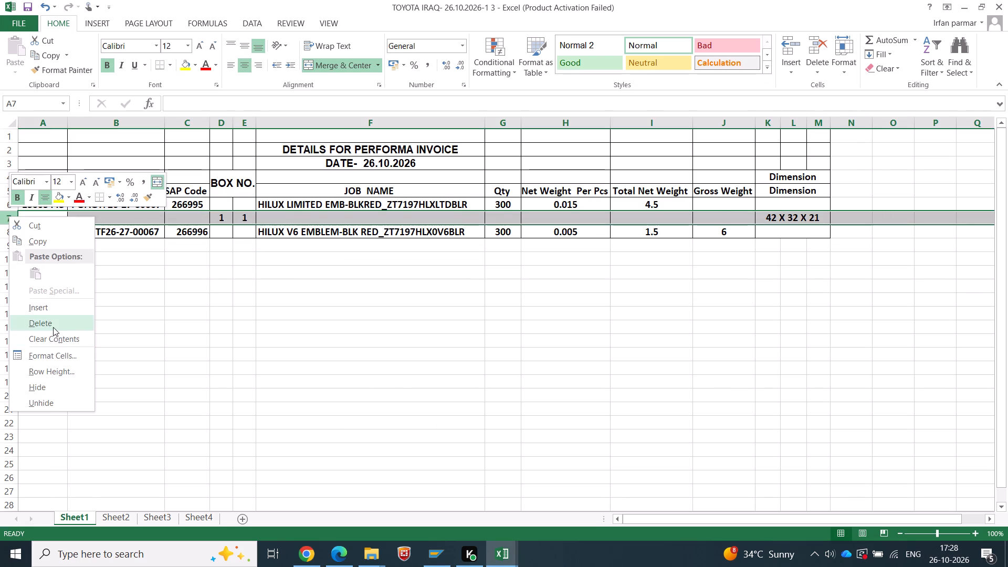
# Select the merged Dimension cell beside the two HILUX emblem rows on Sheet1.
pyautogui.click(484, 340)
pyautogui.click(781, 215)
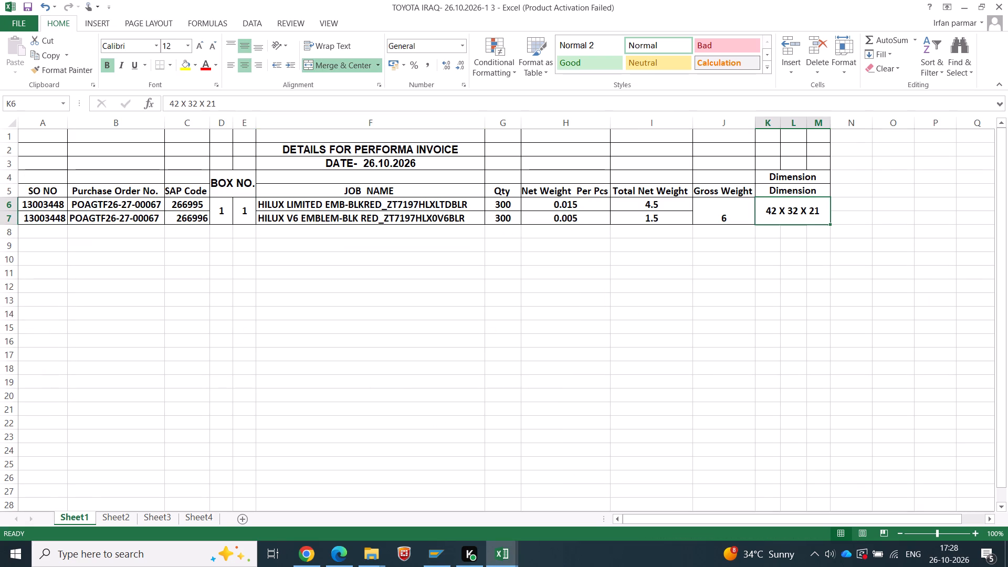
# Unmerge the dimension cell block K6:M7 containing 42 X 32 X 21.
pyautogui.click(363, 69)
# Delete rows 1 to 4 with the invoice title and date above the column header row.
pyautogui.moveTo(13, 179); pyautogui.dragTo(13, 123)
pyautogui.rightClick(6, 153)
pyautogui.click(43, 262)
pyautogui.moveTo(289, 346); pyautogui.dragTo(285, 341)
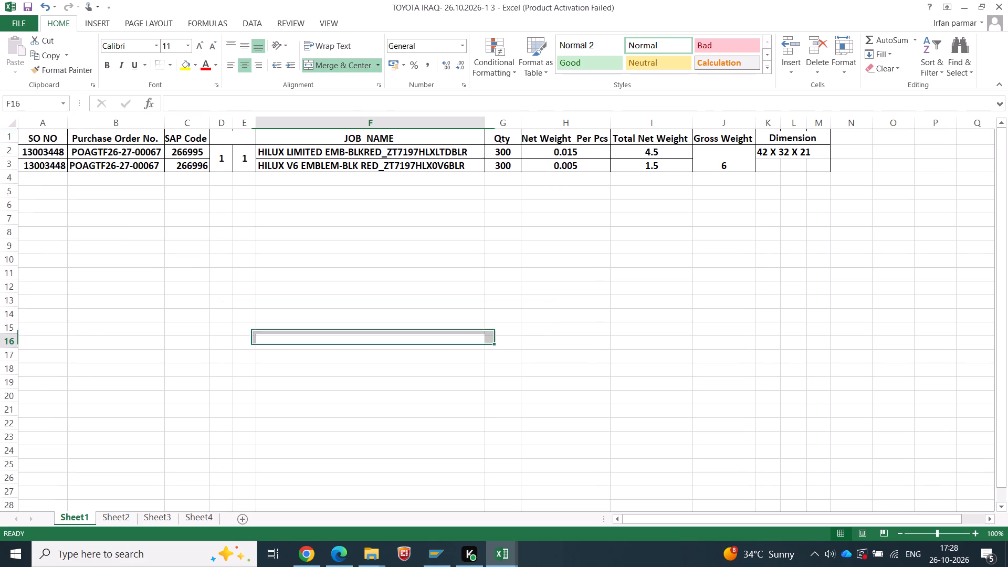
# Auto-fit the width of all columns on Sheet1 to their contents.
pyautogui.click(12, 124)
pyautogui.doubleClick(72, 124)
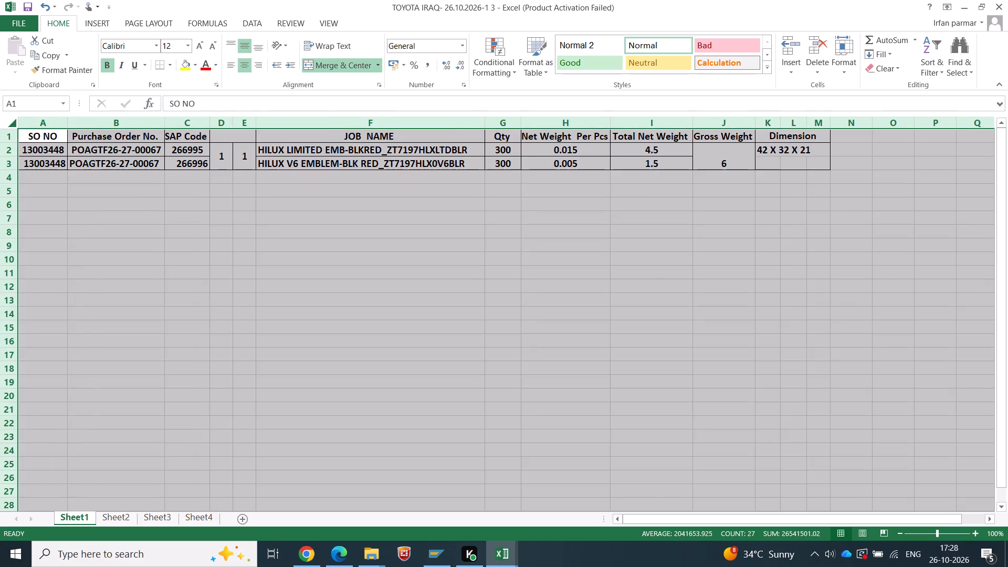
pyautogui.click(410, 331)
# Delete the surplus columns L and M beside the 42 X 32 X 21 dimension value.
pyautogui.click(757, 151)
pyautogui.click(798, 120)
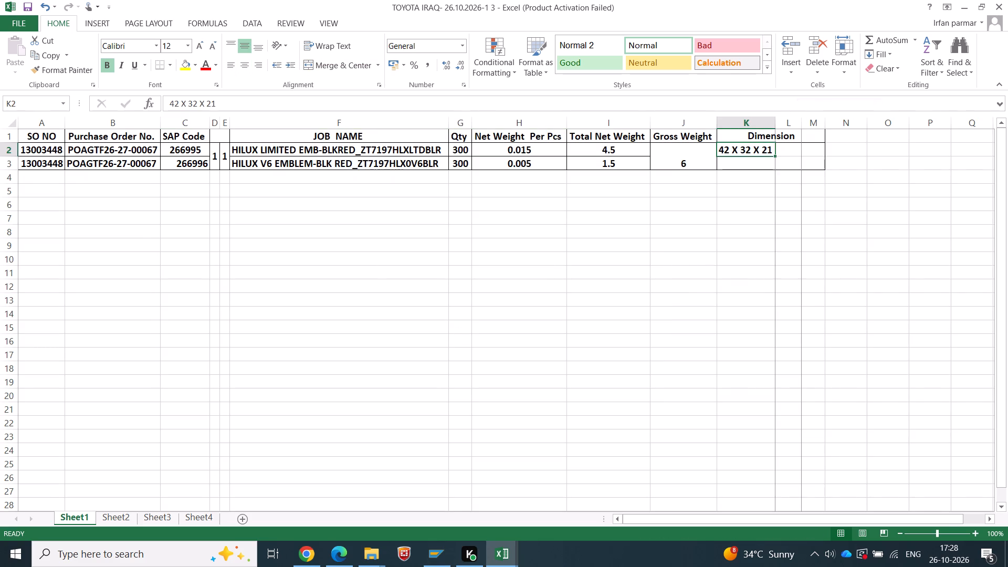
pyautogui.moveTo(791, 119); pyautogui.dragTo(804, 119)
pyautogui.rightClick(804, 119)
pyautogui.click(837, 227)
pyautogui.click(666, 265)
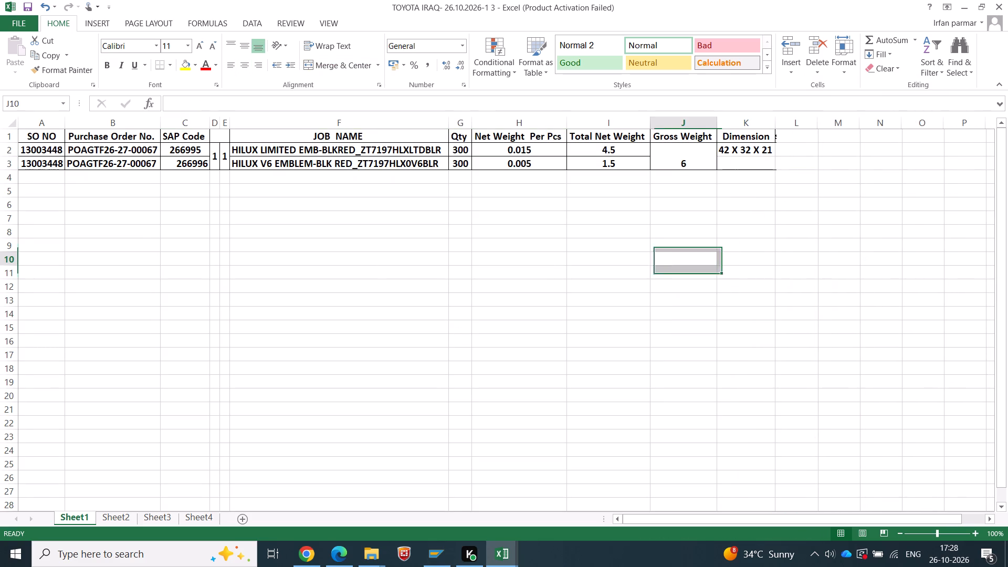
# Merge and center cells K2:K3 under the Dimension header.
pyautogui.moveTo(751, 149); pyautogui.dragTo(750, 168)
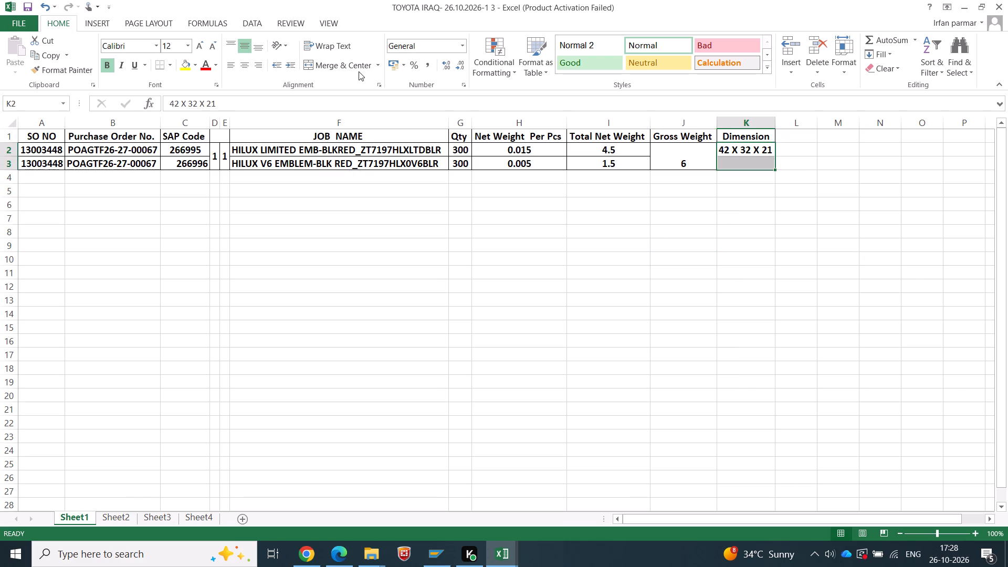
pyautogui.click(359, 66)
# Middle-align the merged Gross Weight value in J2 vertically.
pyautogui.click(710, 152)
pyautogui.click(239, 43)
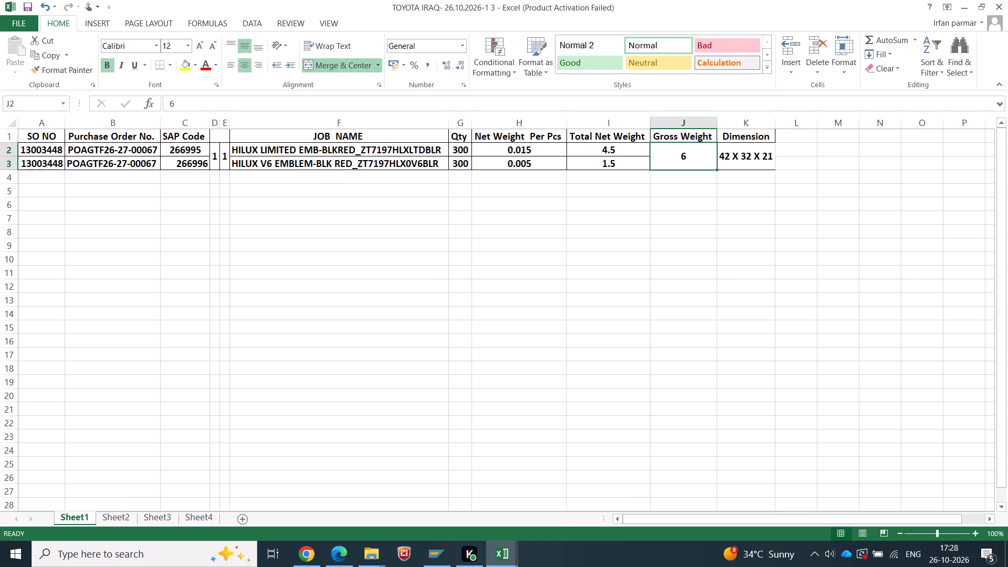
pyautogui.click(348, 271)
# Delete the Net Weight Per Pcs column from the table.
pyautogui.scroll(8, 280, 155)
pyautogui.click(512, 123)
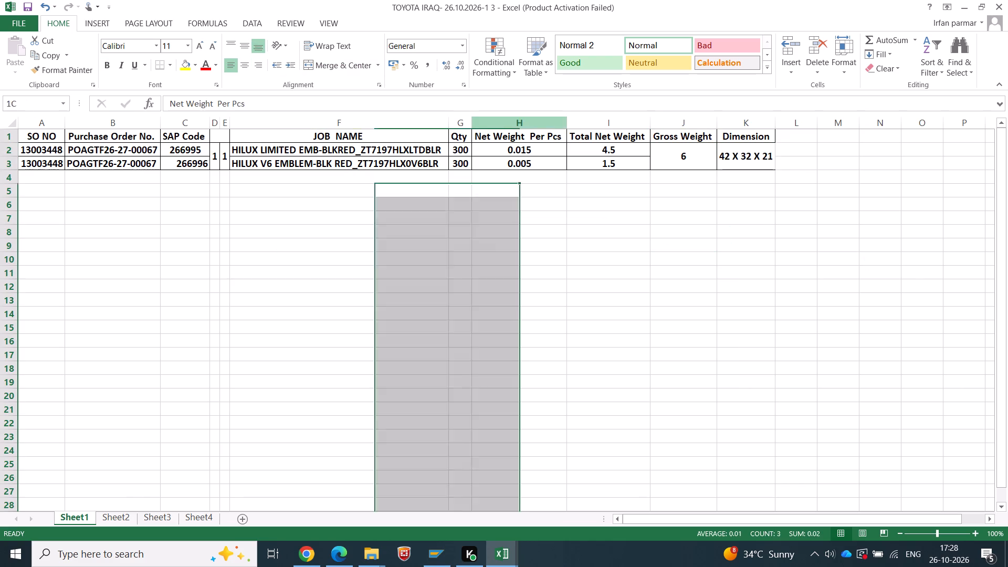
pyautogui.rightClick(512, 123)
pyautogui.click(569, 291)
pyautogui.click(547, 313)
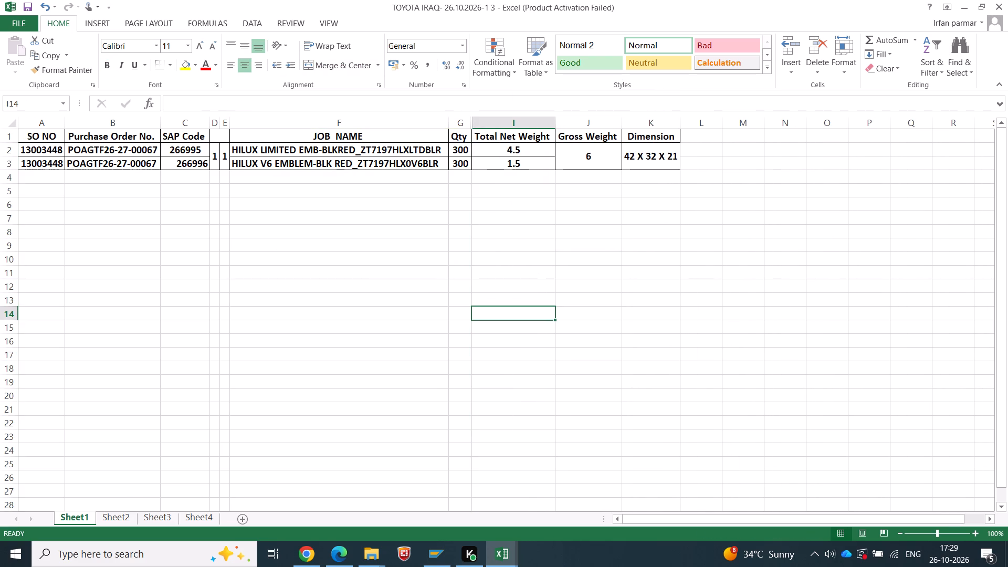
# Apply the Comma number style to the Total Net Weight and Gross Weight columns.
pyautogui.moveTo(524, 120); pyautogui.dragTo(565, 125)
pyautogui.click(430, 63)
pyautogui.click(485, 203)
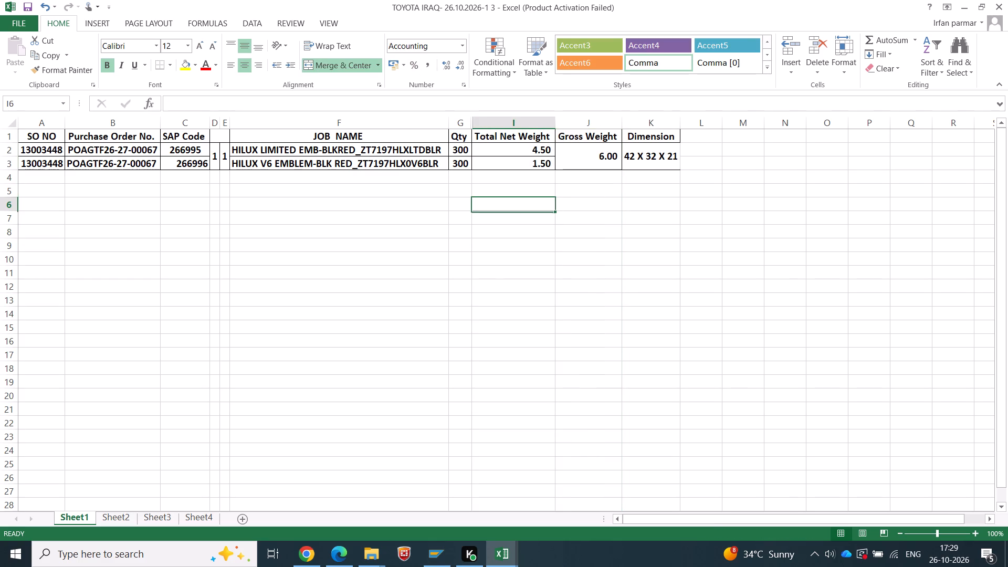
# Apply All Borders to the merged Dimension value cell in K2.
pyautogui.click(633, 153)
pyautogui.click(172, 67)
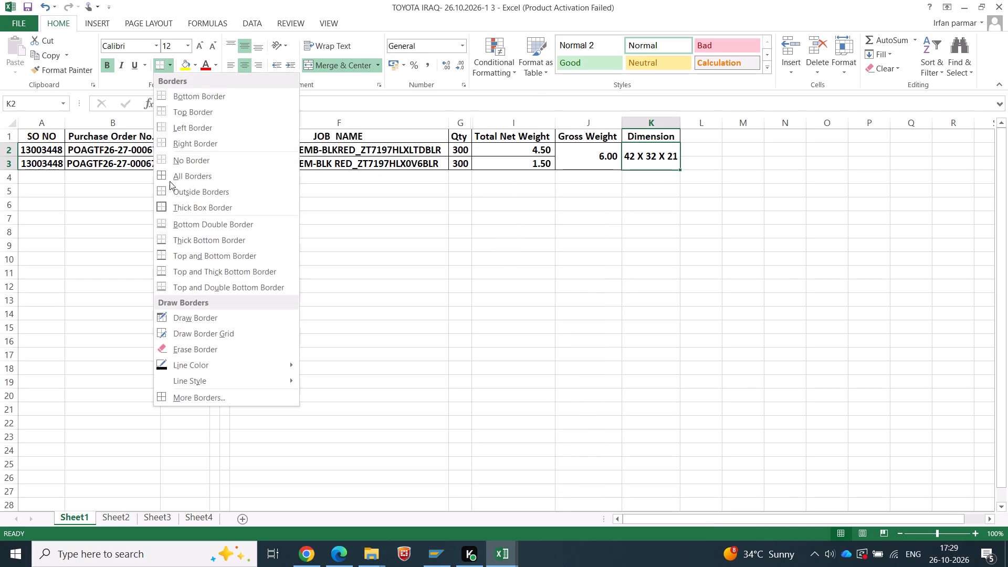
pyautogui.click(169, 166)
pyautogui.click(171, 66)
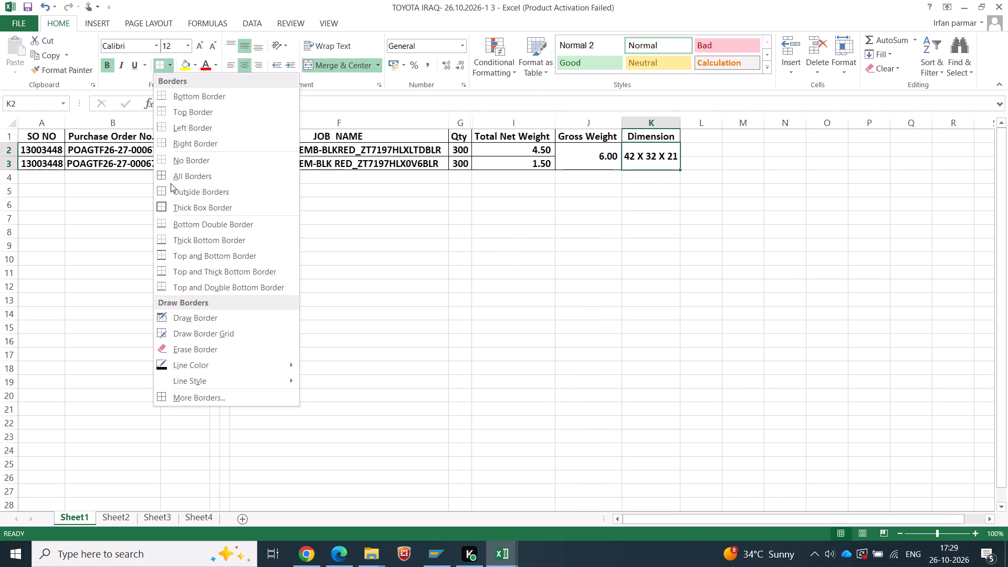
pyautogui.click(171, 177)
pyautogui.click(448, 304)
# Select the table cells from the JOB NAME header across to the Total Net Weight column.
pyautogui.moveTo(308, 131); pyautogui.dragTo(539, 157)
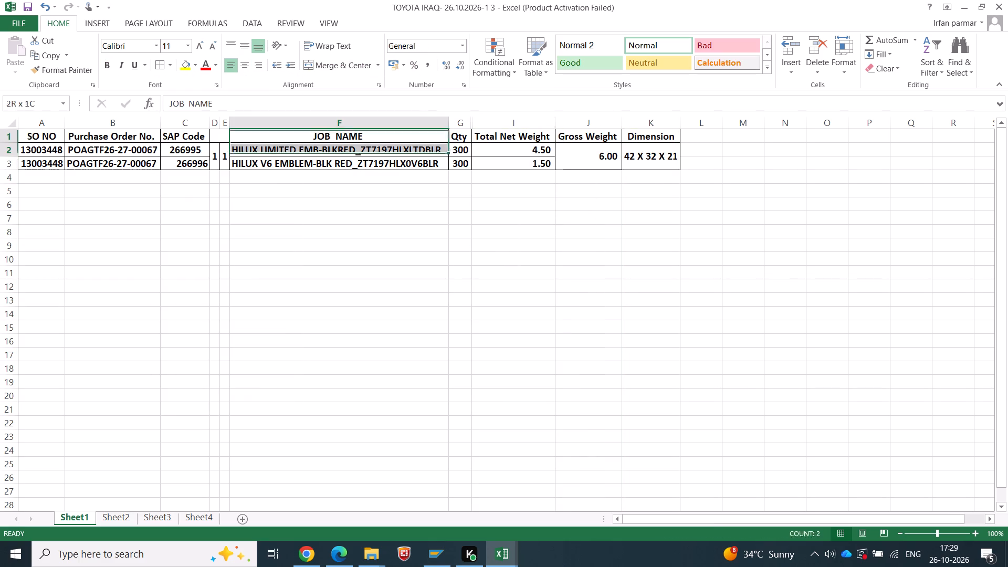
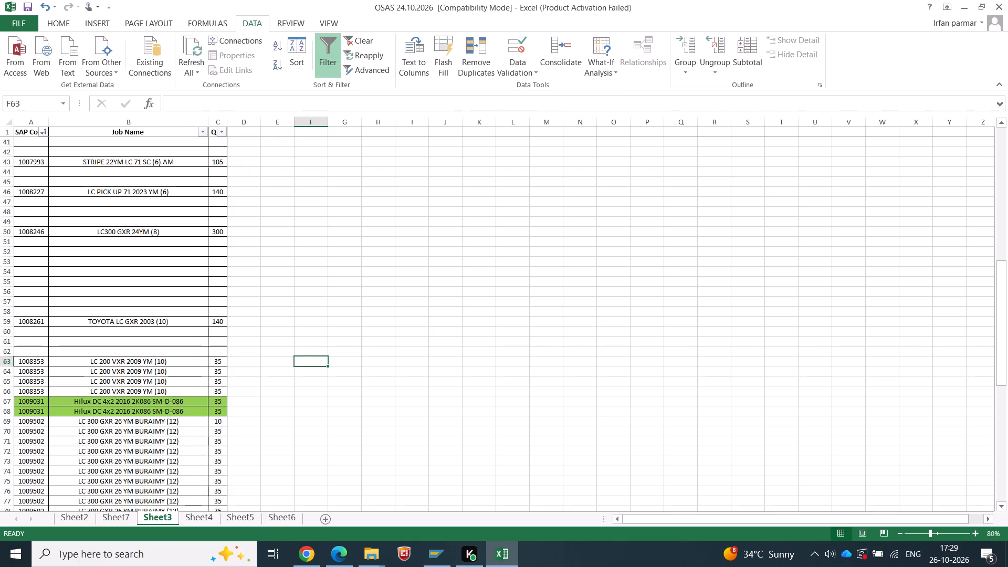
# Consolidate the LC 200 VXR 2009 YM (10) entries on Sheet3: set C63 to 140 and clear duplicate rows 64–66.
pyautogui.click(448, 319)
pyautogui.moveTo(222, 362); pyautogui.dragTo(219, 376)
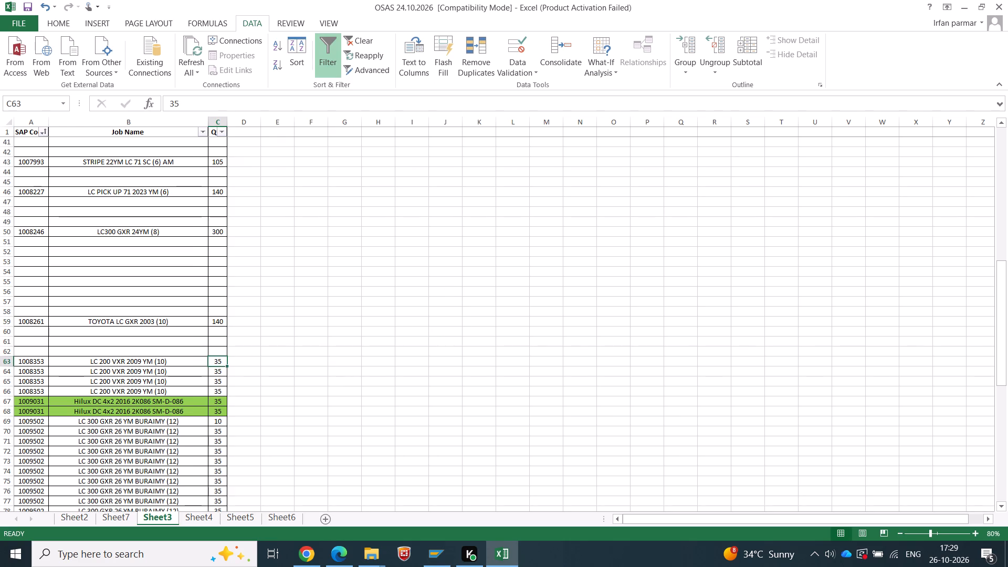
pyautogui.moveTo(219, 376); pyautogui.dragTo(219, 390)
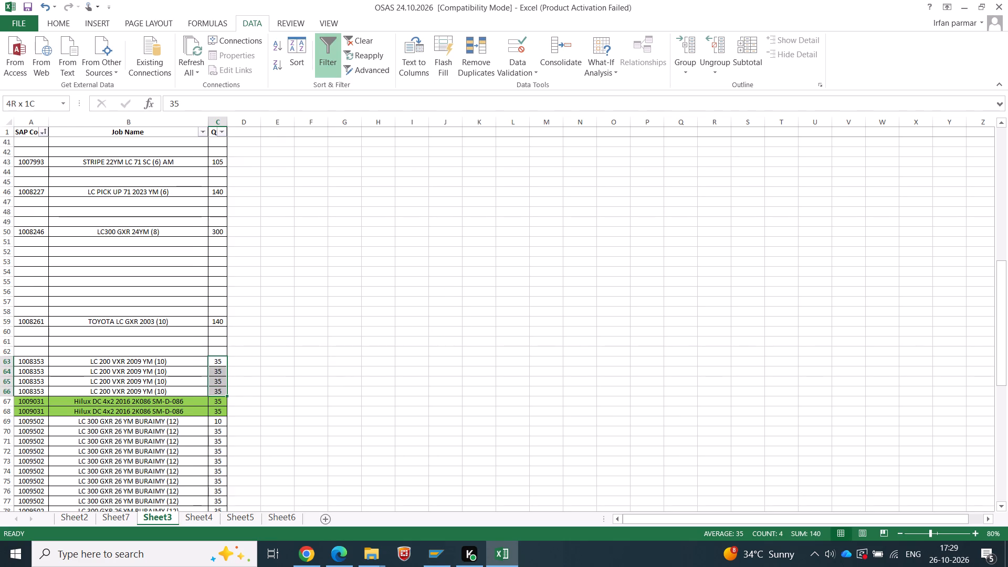
pyautogui.click(219, 364)
pyautogui.write('14')
pyautogui.press('0')
pyautogui.press('Tab')
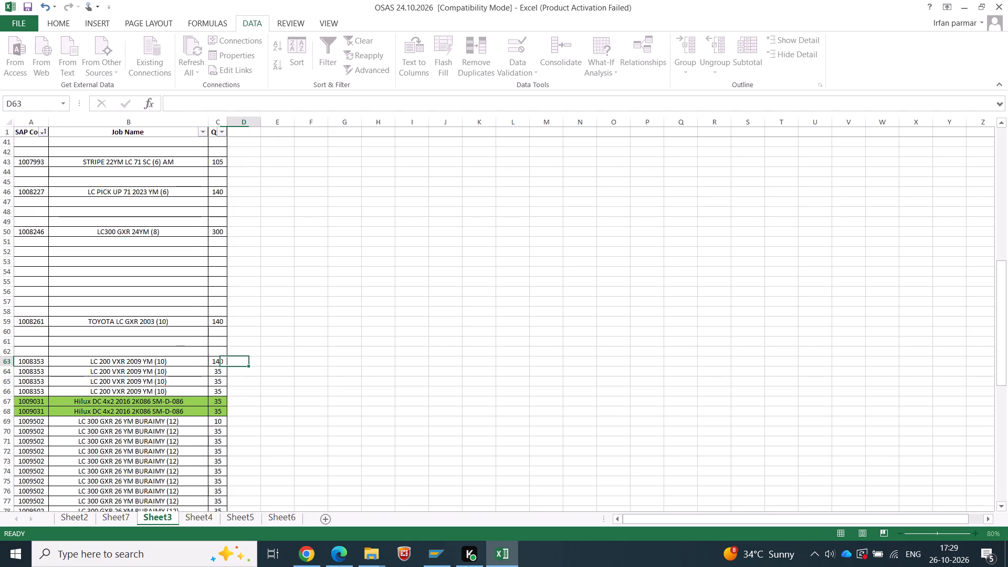
pyautogui.moveTo(34, 374); pyautogui.dragTo(224, 391)
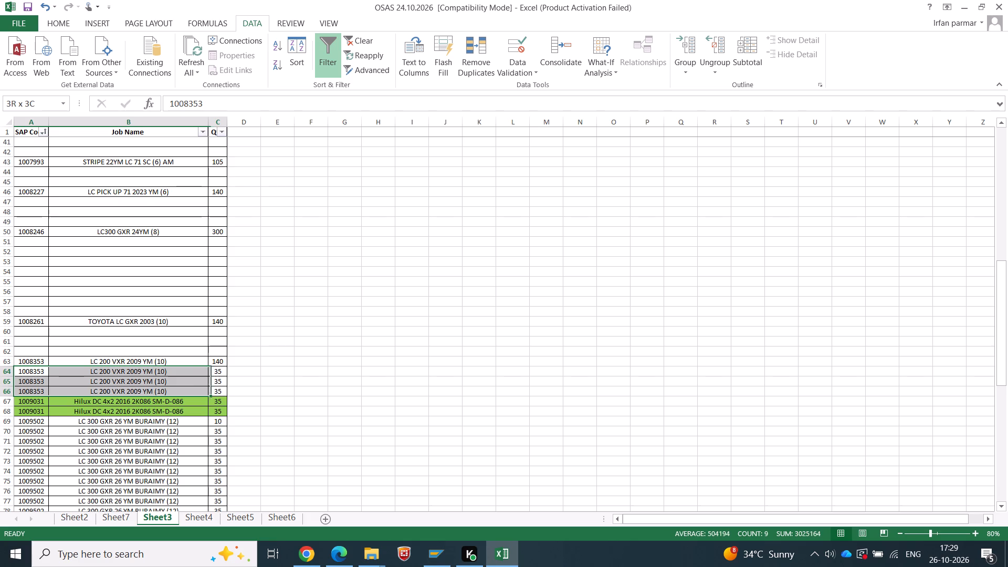
pyautogui.moveTo(224, 391); pyautogui.dragTo(227, 391)
pyautogui.press('Delete')
pyautogui.click(327, 382)
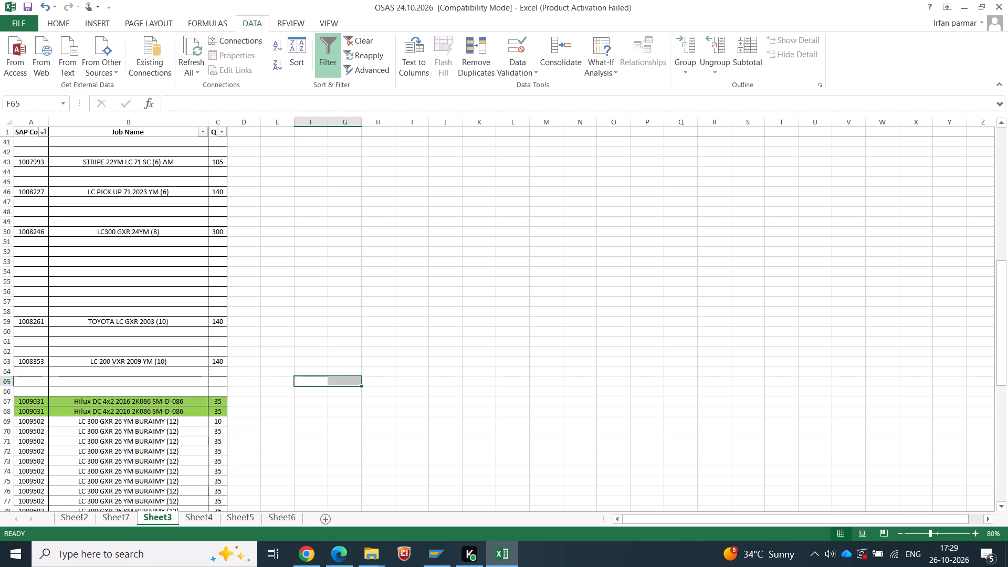
# Consolidate the Hilux DC 4x2 2016 entries: set quantity C67 to 70 and clear the duplicate in row 68.
pyautogui.click(216, 406)
pyautogui.write('70')
pyautogui.press('Tab')
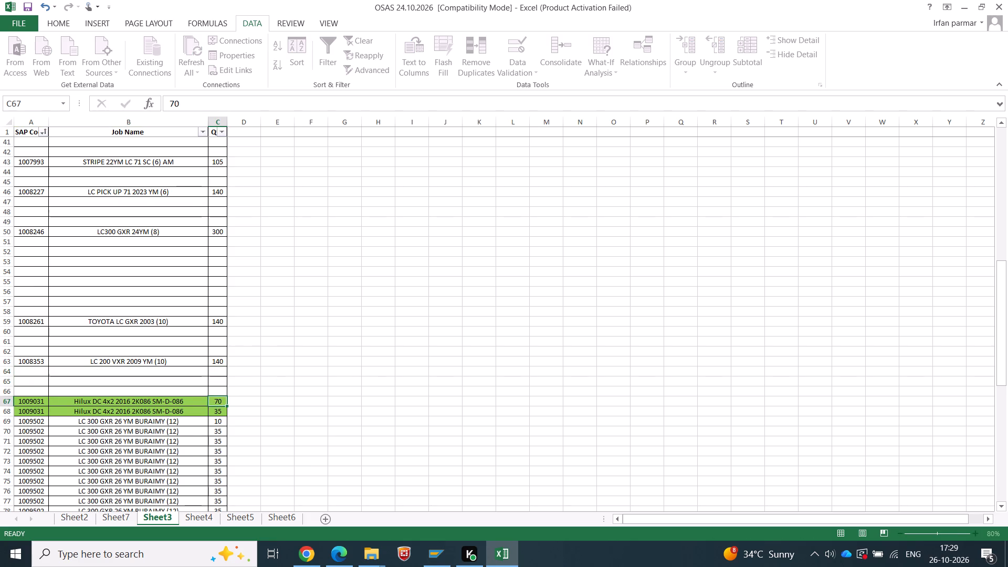
pyautogui.moveTo(34, 413); pyautogui.dragTo(194, 413)
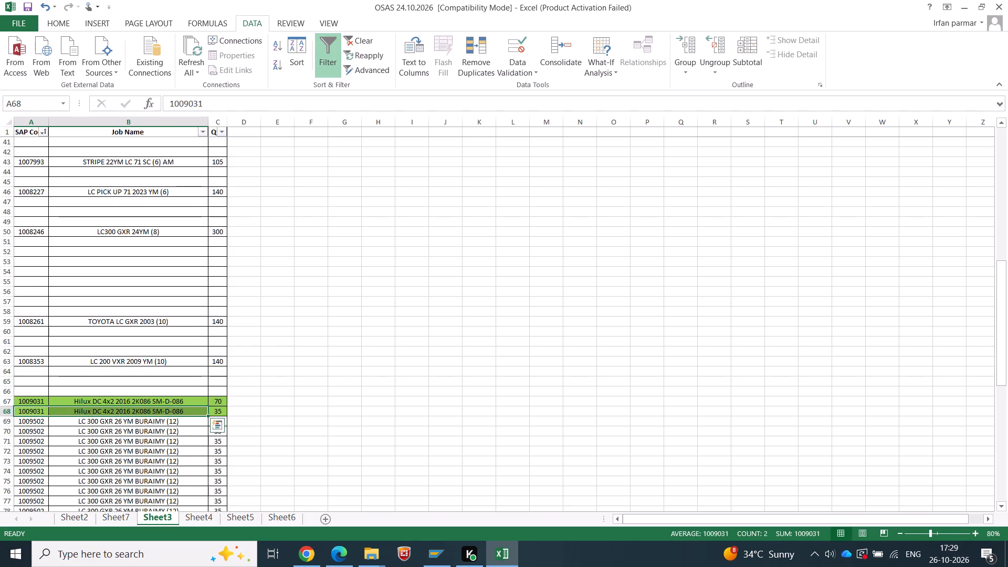
pyautogui.hotkey('shift', 'Right')
pyautogui.press('Delete')
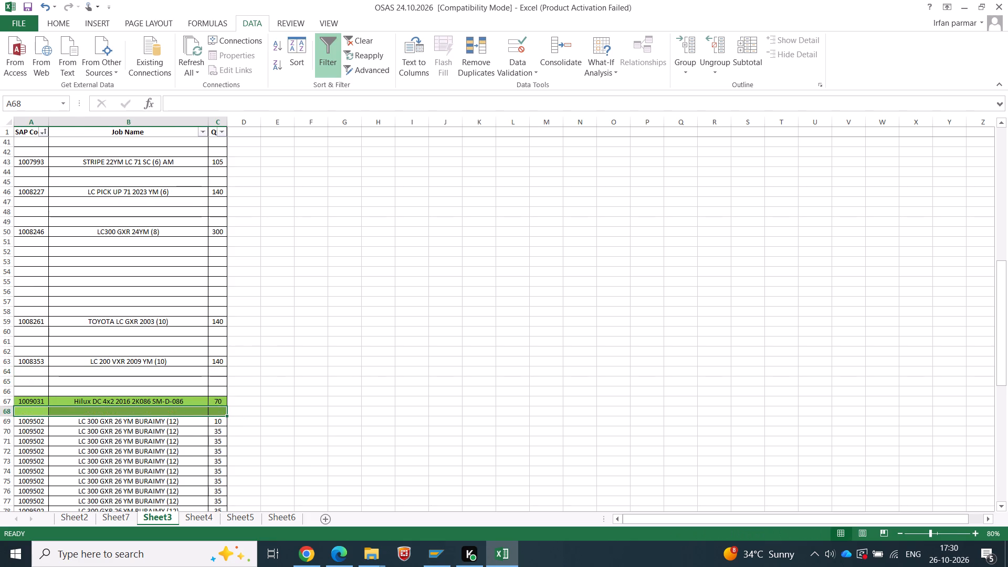
pyautogui.click(369, 439)
# Set the quantity of the first LC 300 GXR 26 YM BURAIMY (12) entry, C69, to 500.
pyautogui.scroll(-4, 352, 441)
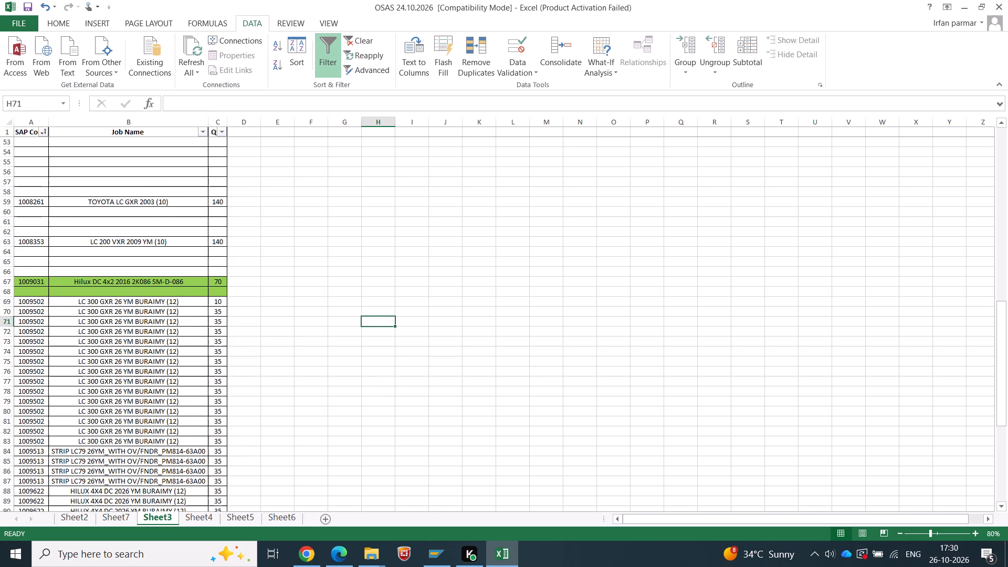
pyautogui.moveTo(217, 305); pyautogui.dragTo(224, 437)
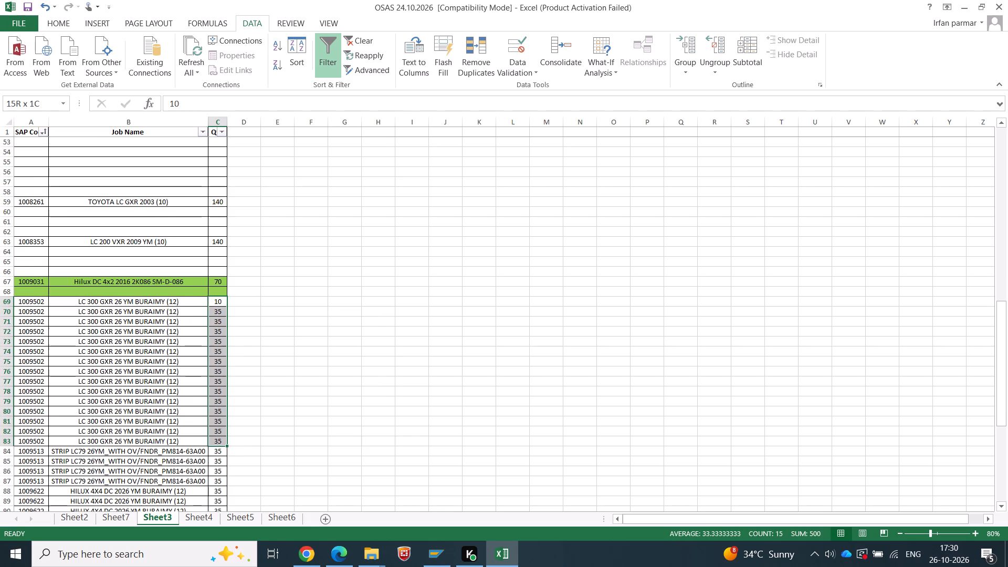
pyautogui.click(218, 303)
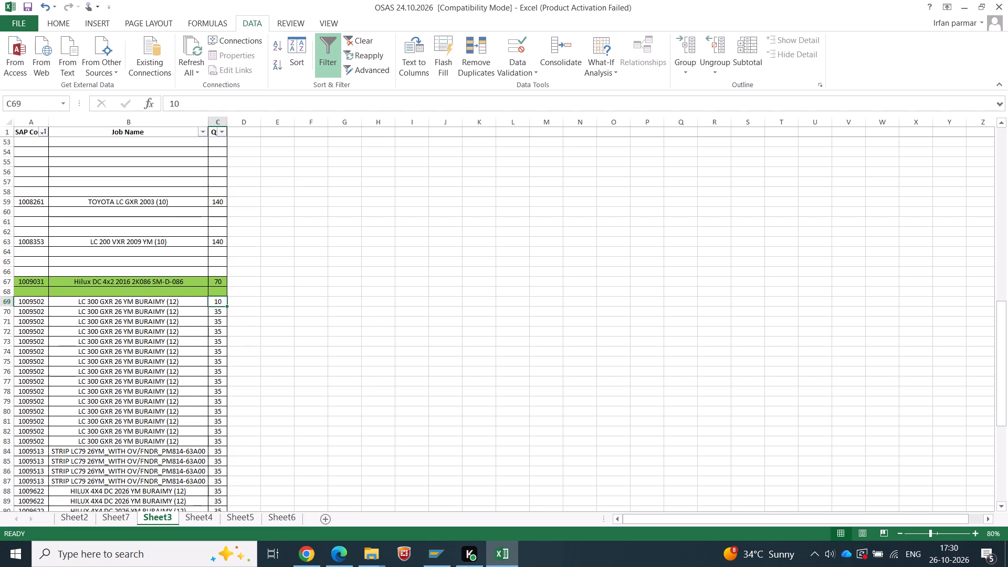
pyautogui.write('500')
pyautogui.press('Tab')
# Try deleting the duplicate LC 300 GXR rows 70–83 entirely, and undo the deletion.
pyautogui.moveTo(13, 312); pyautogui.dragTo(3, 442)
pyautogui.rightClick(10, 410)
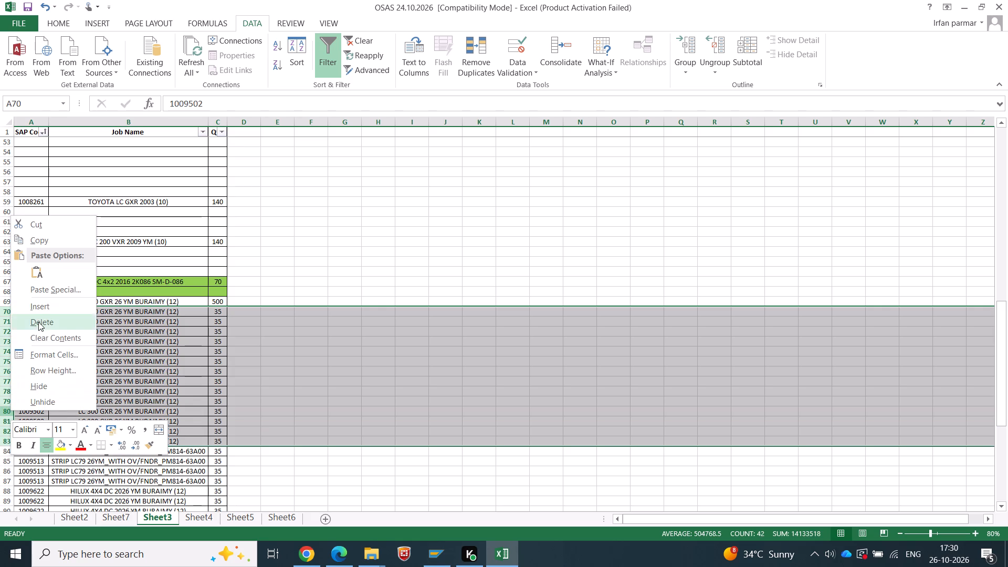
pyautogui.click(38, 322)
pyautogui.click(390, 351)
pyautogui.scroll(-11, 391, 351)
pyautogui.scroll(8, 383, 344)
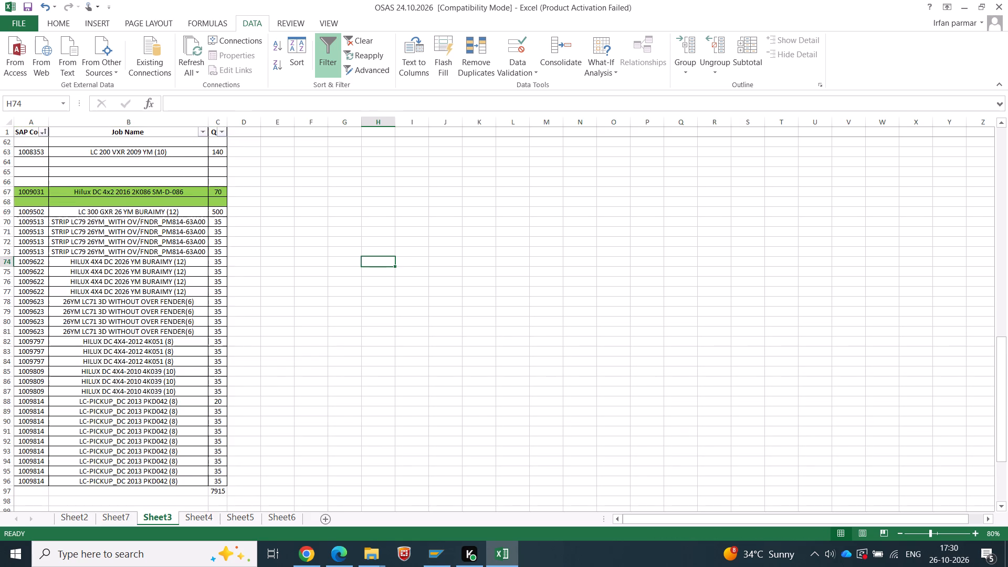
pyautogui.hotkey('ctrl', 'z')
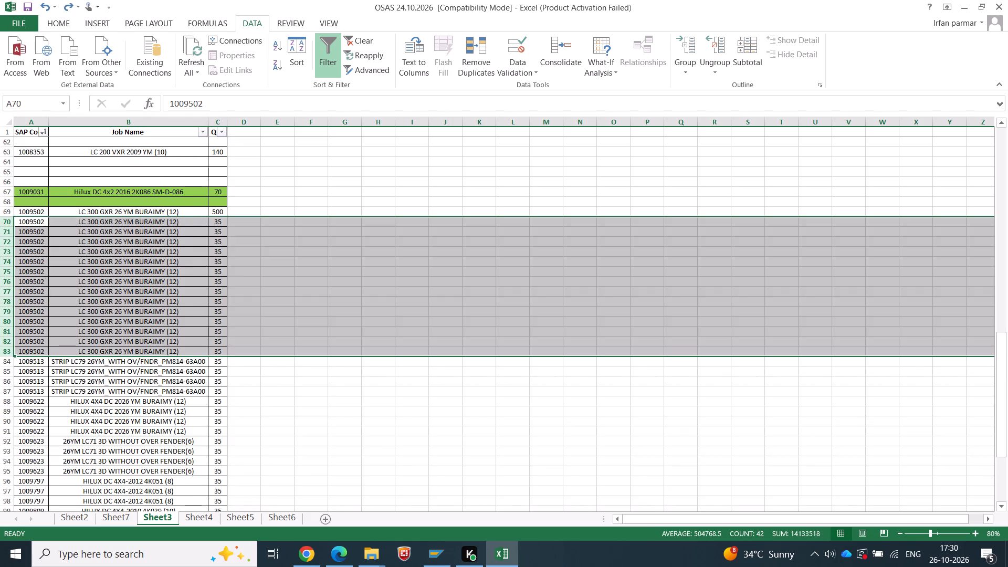
# Clear the contents of the duplicate LC 300 GXR rows 70–83, keeping the empty rows.
pyautogui.press('Delete')
pyautogui.click(427, 390)
# Consolidate the STRIP LC79 26YM entries under SAP code 1009513: set C84 to 140 and clear duplicate rows 85–87.
pyautogui.scroll(-3, 249, 405)
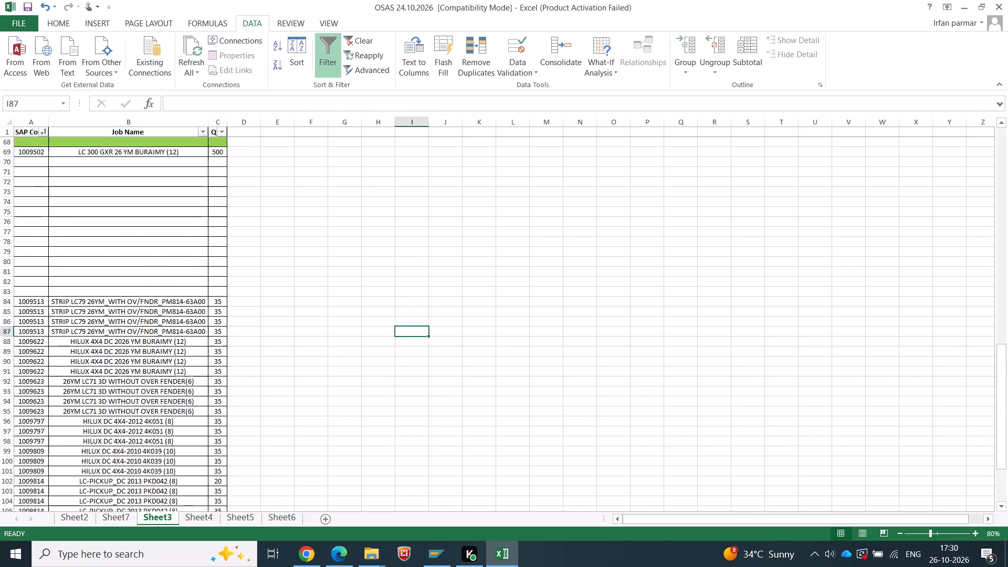
pyautogui.scroll(-1, 250, 391)
pyautogui.moveTo(220, 241); pyautogui.dragTo(219, 271)
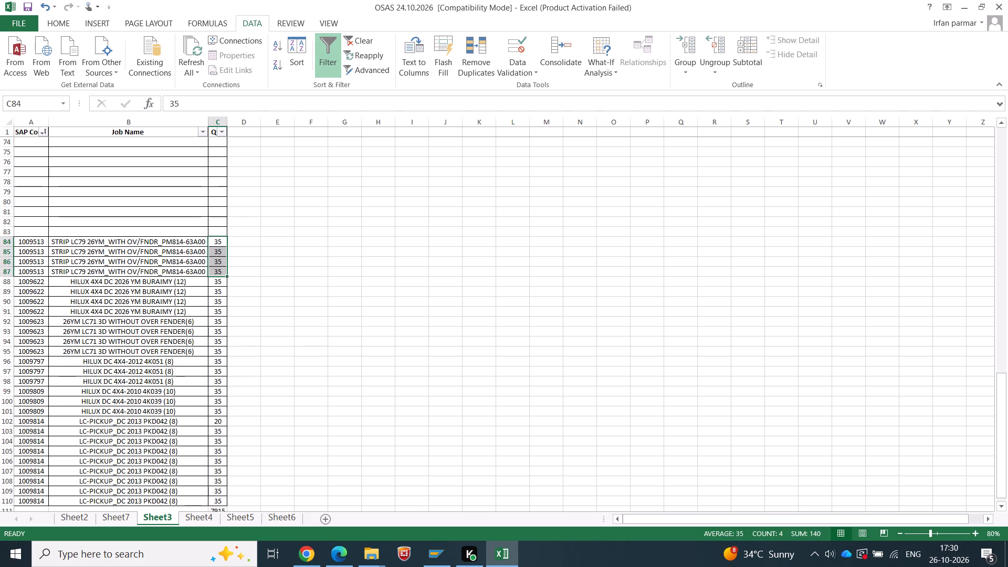
pyautogui.click(219, 250)
pyautogui.click(225, 241)
pyautogui.press('1')
pyautogui.press('4')
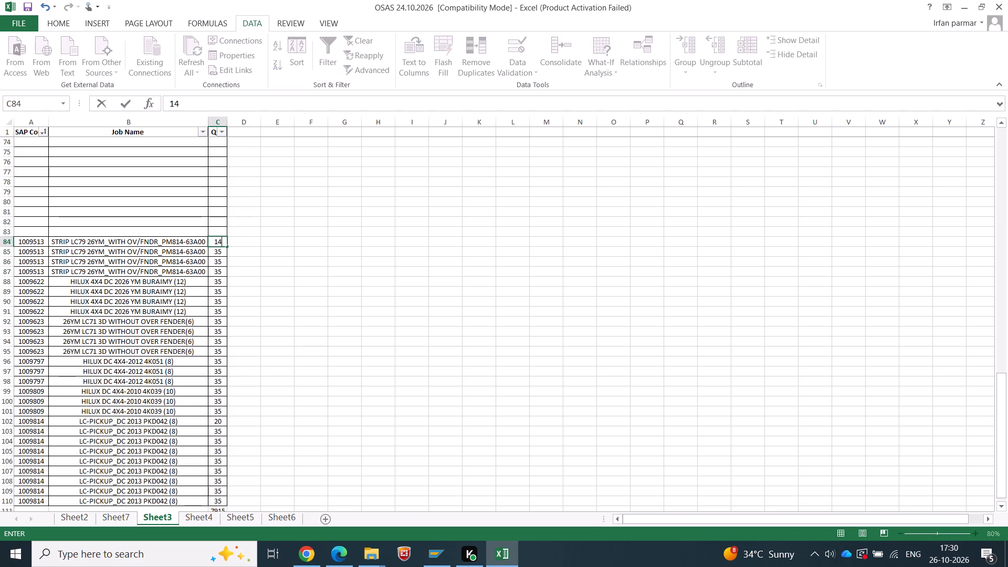
pyautogui.press('0')
pyautogui.press('Tab')
pyautogui.moveTo(36, 250); pyautogui.dragTo(186, 274)
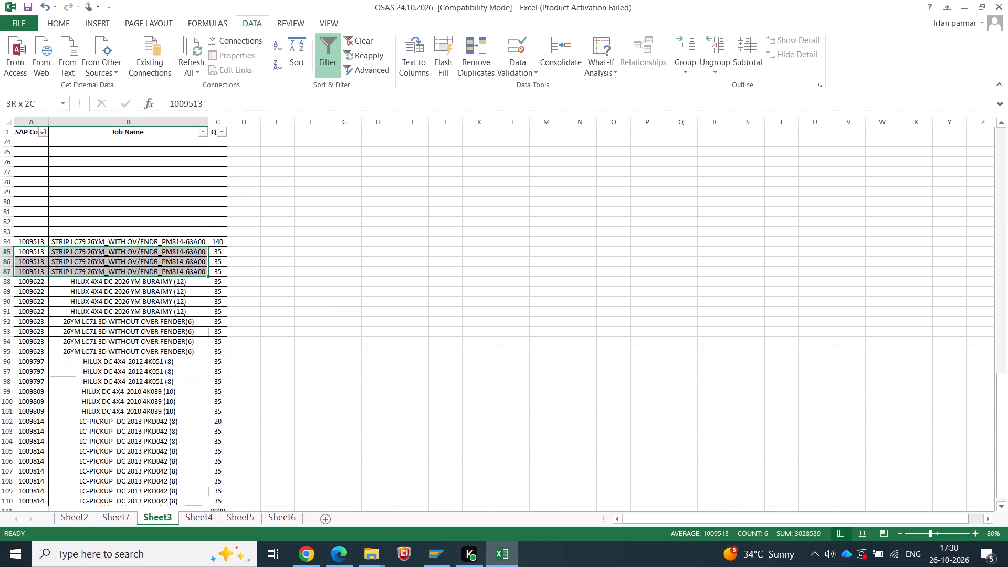
pyautogui.moveTo(186, 274); pyautogui.dragTo(214, 274)
pyautogui.press('Delete')
pyautogui.click(432, 337)
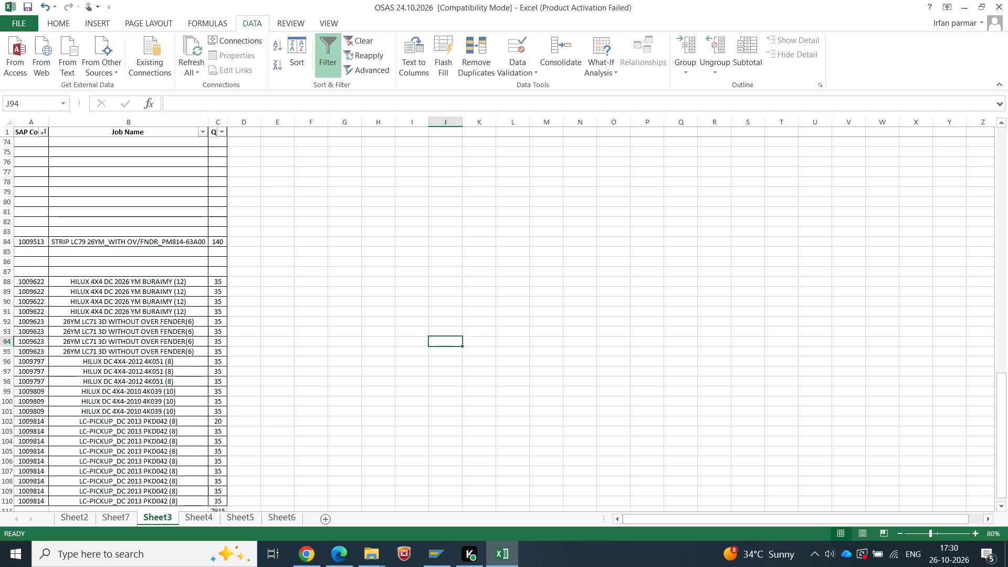
# Consolidate the HILUX 4X4 DC 2026 YM BURAIMY (12) entries: set C88 to 140 and clear duplicate rows 89–91.
pyautogui.scroll(-1, 250, 307)
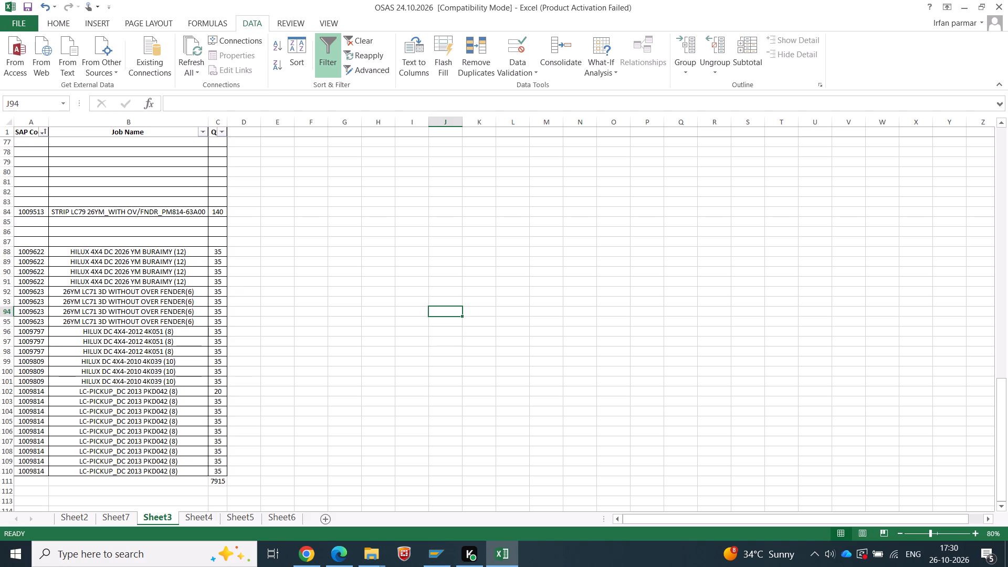
pyautogui.moveTo(218, 255); pyautogui.dragTo(219, 282)
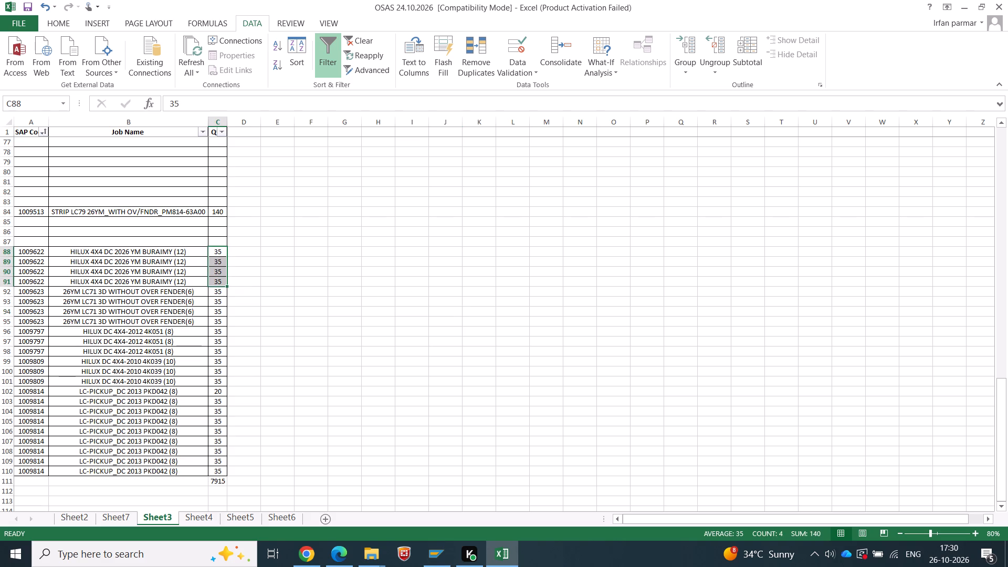
pyautogui.click(222, 255)
pyautogui.write('14')
pyautogui.press('0')
pyautogui.press('Tab')
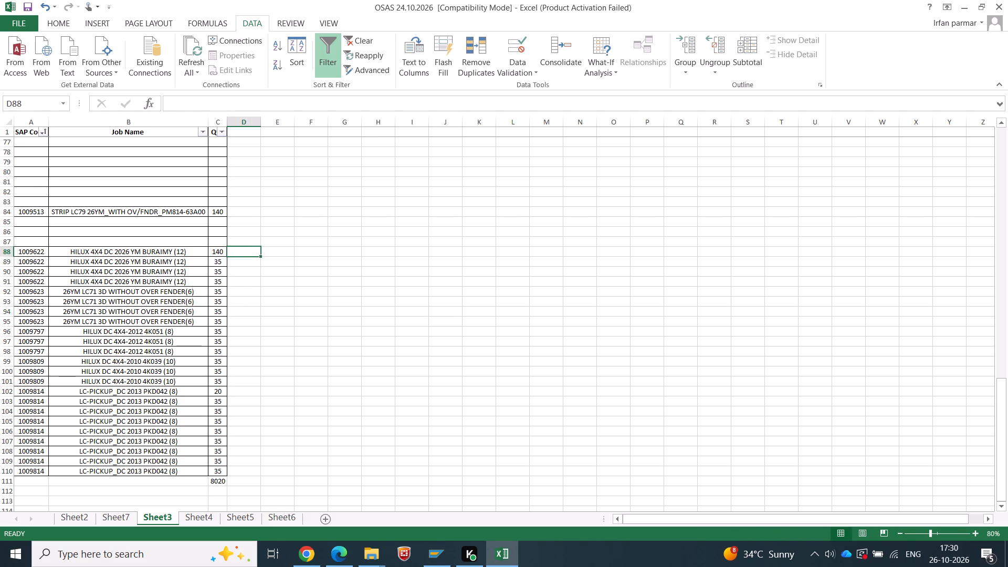
pyautogui.moveTo(40, 262); pyautogui.dragTo(224, 278)
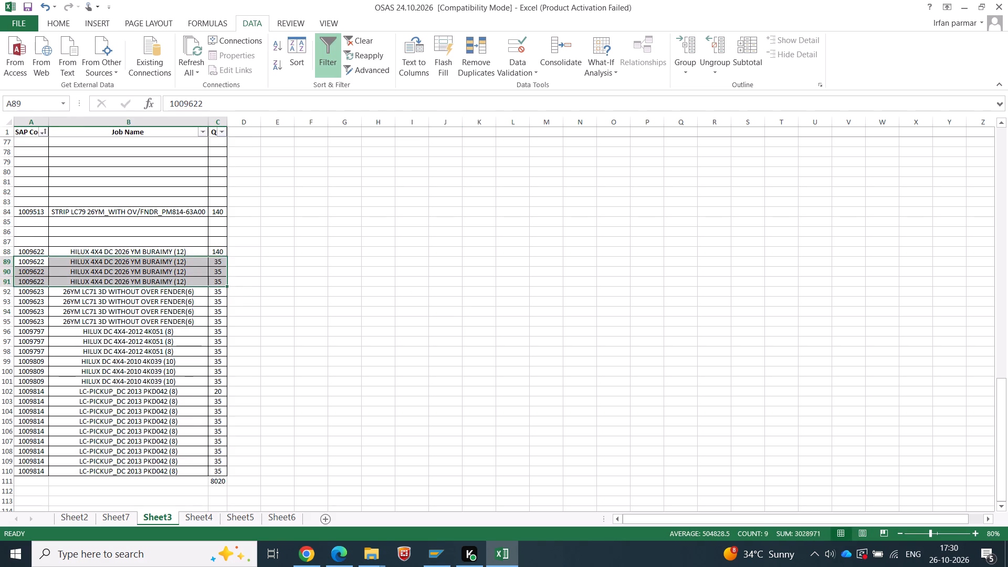
pyautogui.press('Delete')
pyautogui.click(327, 295)
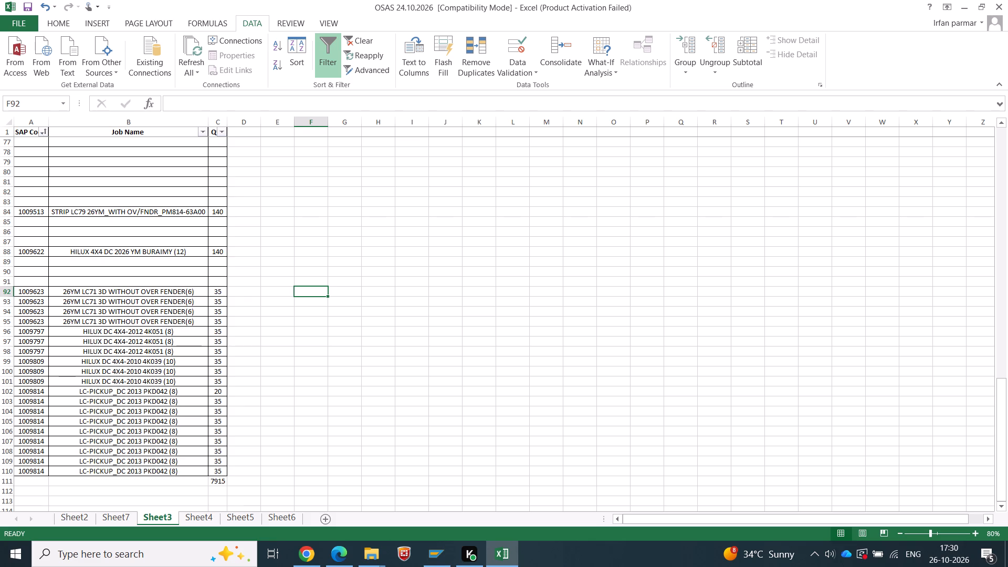
# Consolidate the 26YM LC71 3D WITHOUT OVER FENDER(6) entries: set C92 to 140 and clear duplicate rows 93–95.
pyautogui.moveTo(220, 291); pyautogui.dragTo(218, 317)
pyautogui.click(217, 292)
pyautogui.press('1')
pyautogui.write('40')
pyautogui.press('Tab')
pyautogui.moveTo(28, 302); pyautogui.dragTo(192, 321)
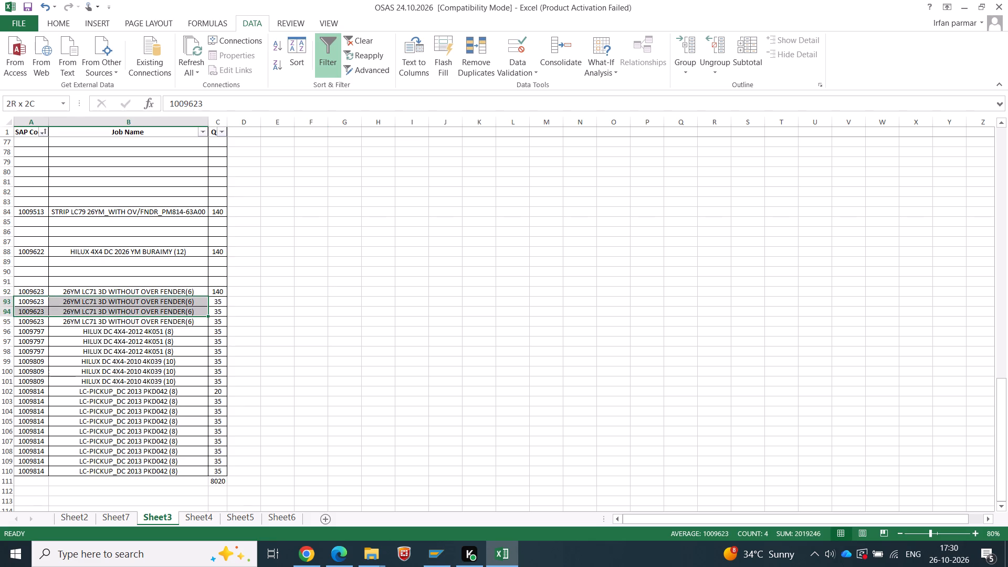
pyautogui.moveTo(192, 321); pyautogui.dragTo(224, 320)
pyautogui.press('Delete')
pyautogui.click(311, 340)
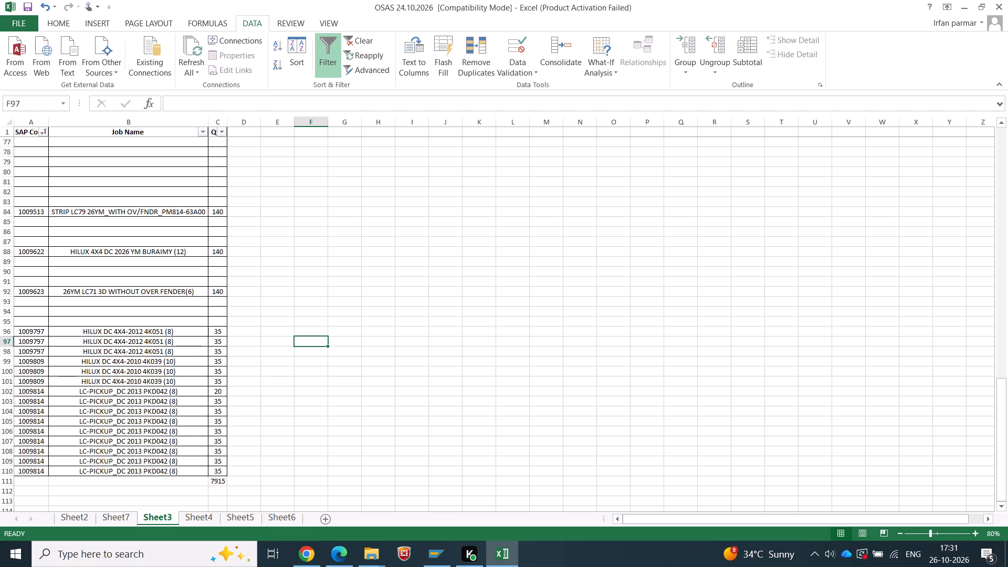
# Consolidate the HILUX DC 4X4-2012 4K051 (8) entries: set C96 to 105 and clear duplicate rows 97–98.
pyautogui.moveTo(215, 332); pyautogui.dragTo(215, 360)
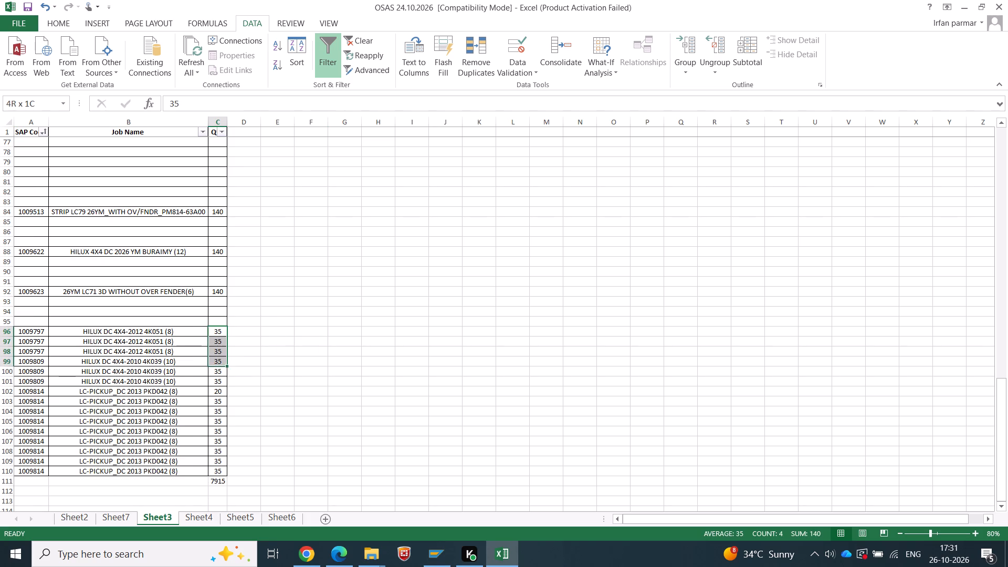
pyautogui.moveTo(215, 360); pyautogui.dragTo(219, 349)
pyautogui.click(214, 331)
pyautogui.write('105')
pyautogui.press('Tab')
pyautogui.moveTo(40, 341); pyautogui.dragTo(150, 361)
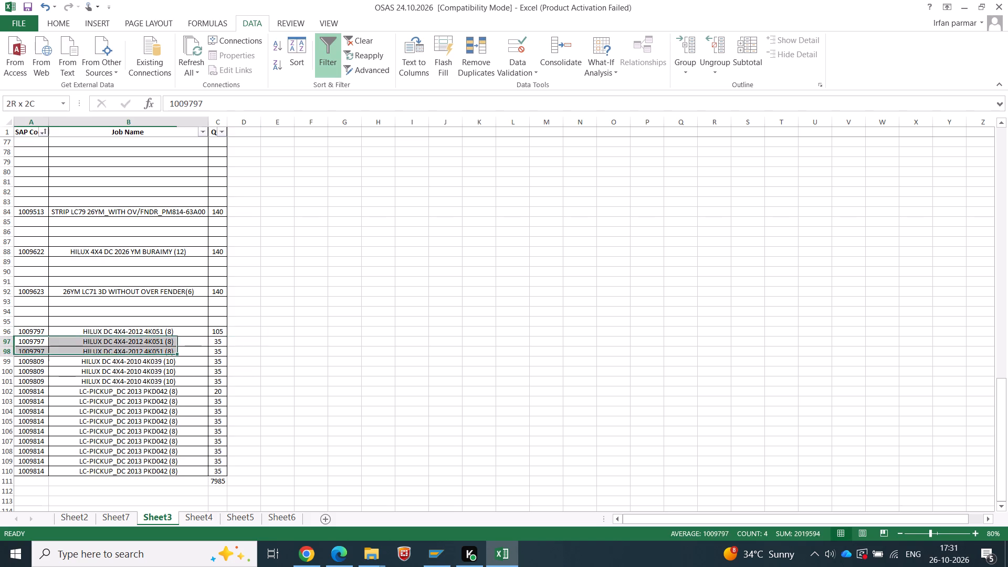
pyautogui.moveTo(150, 361); pyautogui.dragTo(214, 352)
pyautogui.press('Delete')
pyautogui.click(332, 374)
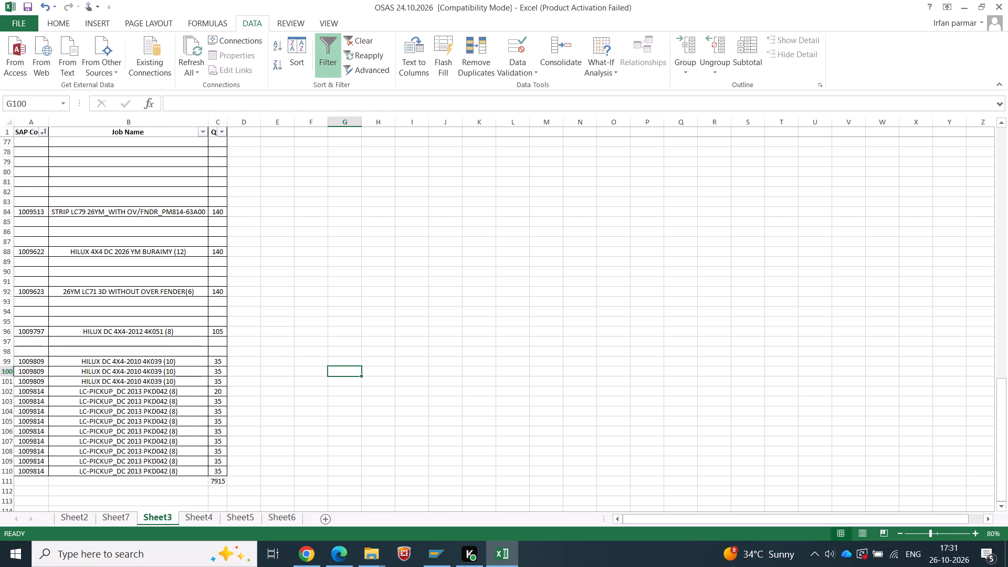
# Consolidate the HILUX DC 4X4-2010 4K039 (10) entries: set C99 to 105 and clear duplicate rows 100–101.
pyautogui.moveTo(220, 363); pyautogui.dragTo(221, 383)
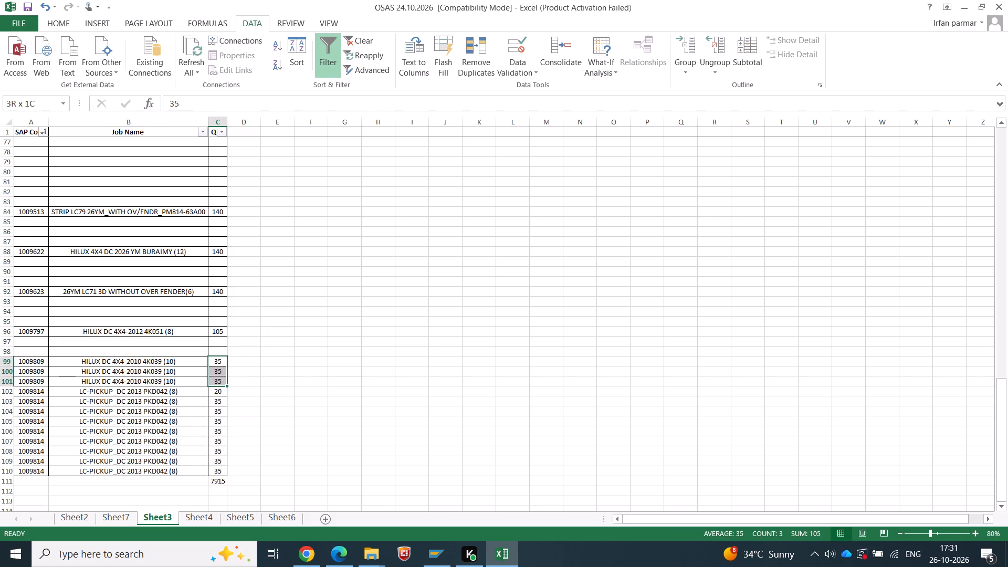
pyautogui.click(217, 363)
pyautogui.write('105')
pyautogui.press('Tab')
pyautogui.moveTo(32, 376); pyautogui.dragTo(224, 375)
pyautogui.press('Delete')
pyautogui.click(297, 358)
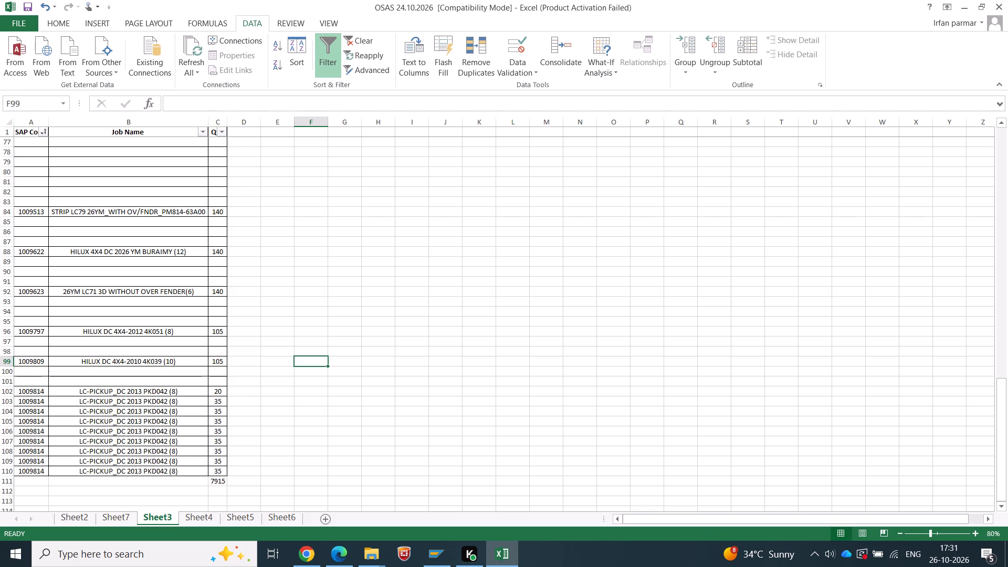
# Consolidate the LC-PICKUP_DC 2013 PKD042 (8) entries: set C102 to 300 and clear duplicate rows 103–110.
pyautogui.moveTo(216, 393); pyautogui.dragTo(214, 469)
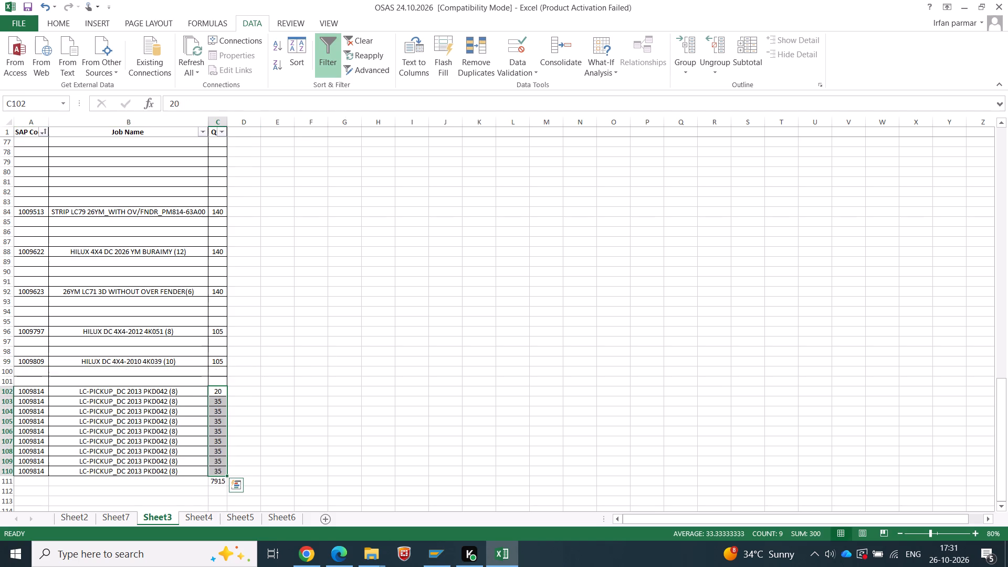
pyautogui.click(211, 390)
pyautogui.write('300')
pyautogui.press('Tab')
pyautogui.moveTo(22, 401); pyautogui.dragTo(109, 428)
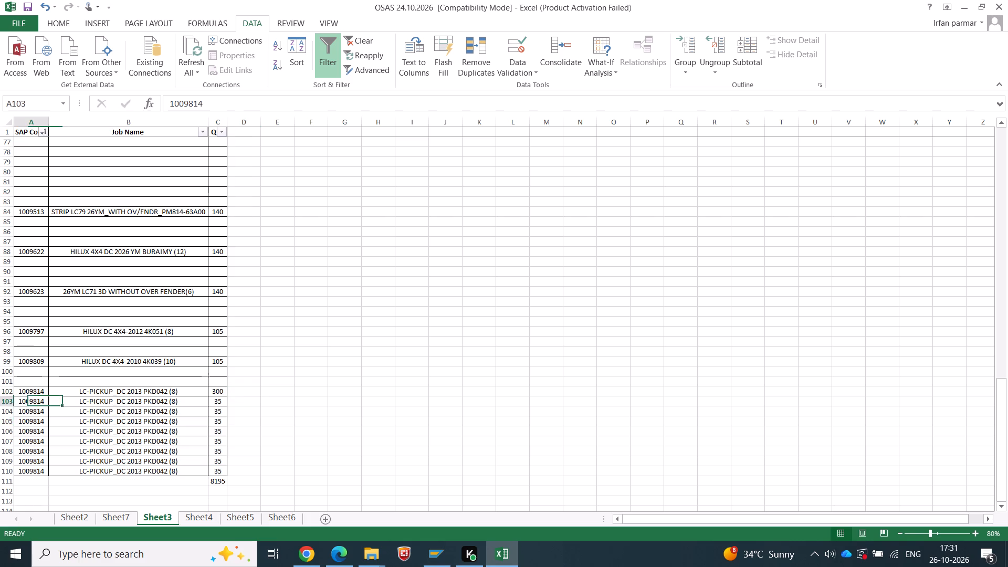
pyautogui.moveTo(109, 428); pyautogui.dragTo(218, 469)
pyautogui.press('Delete')
pyautogui.click(318, 435)
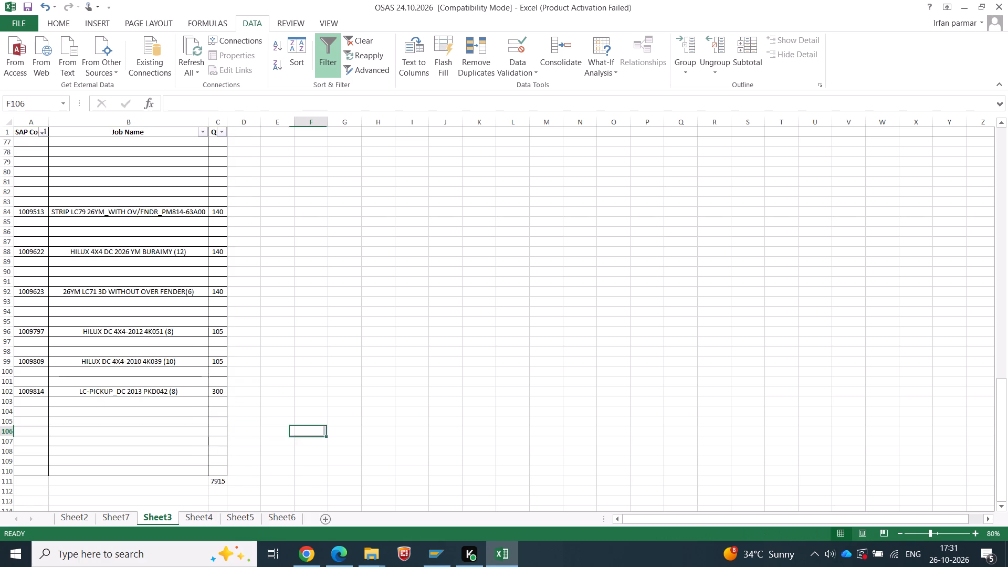
# Delete the blank rows between the LC 200 GXR 16YM entry and the LC300 GXR 24YM (8) entry on Sheet3.
pyautogui.scroll(20, 198, 355)
pyautogui.scroll(17, 198, 355)
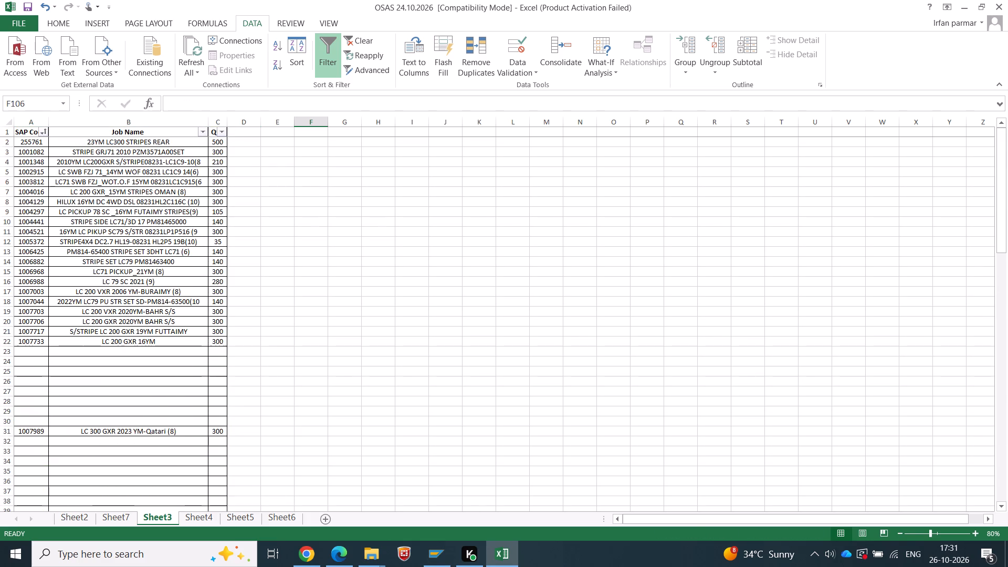
pyautogui.scroll(4, 260, 283)
pyautogui.moveTo(9, 352); pyautogui.dragTo(4, 419)
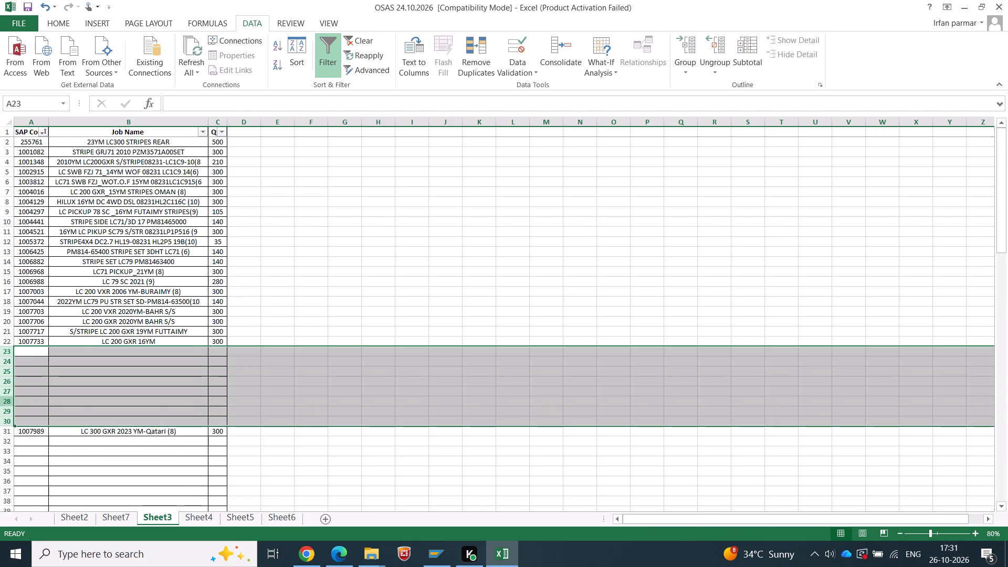
pyautogui.rightClick(0, 404)
pyautogui.click(39, 319)
pyautogui.scroll(-3, 197, 314)
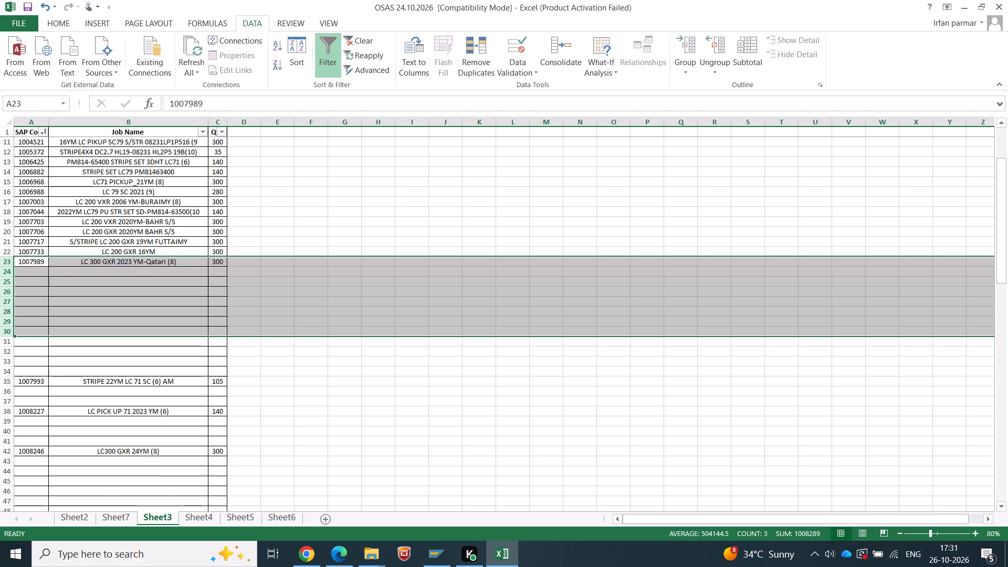
pyautogui.moveTo(6, 272); pyautogui.dragTo(0, 367)
pyautogui.press('F4')
pyautogui.moveTo(6, 281); pyautogui.dragTo(7, 291)
pyautogui.press('F4')
pyautogui.moveTo(8, 293); pyautogui.dragTo(8, 311)
pyautogui.press('F4')
# Delete the blank rows between the LC300 GXR 24YM (8) and LC 300 GXR 26 YM BURAIMY (12) entries, including the empty green row.
pyautogui.moveTo(8, 302); pyautogui.dragTo(9, 366)
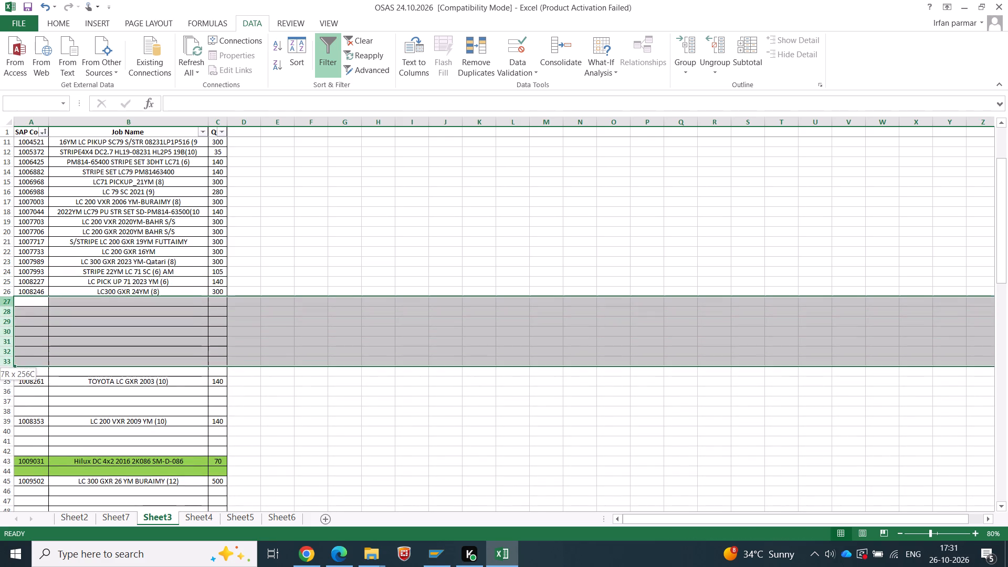
pyautogui.moveTo(9, 366); pyautogui.dragTo(9, 368)
pyautogui.press('F4')
pyautogui.moveTo(9, 311); pyautogui.dragTo(9, 330)
pyautogui.press('F4')
pyautogui.moveTo(9, 322); pyautogui.dragTo(9, 339)
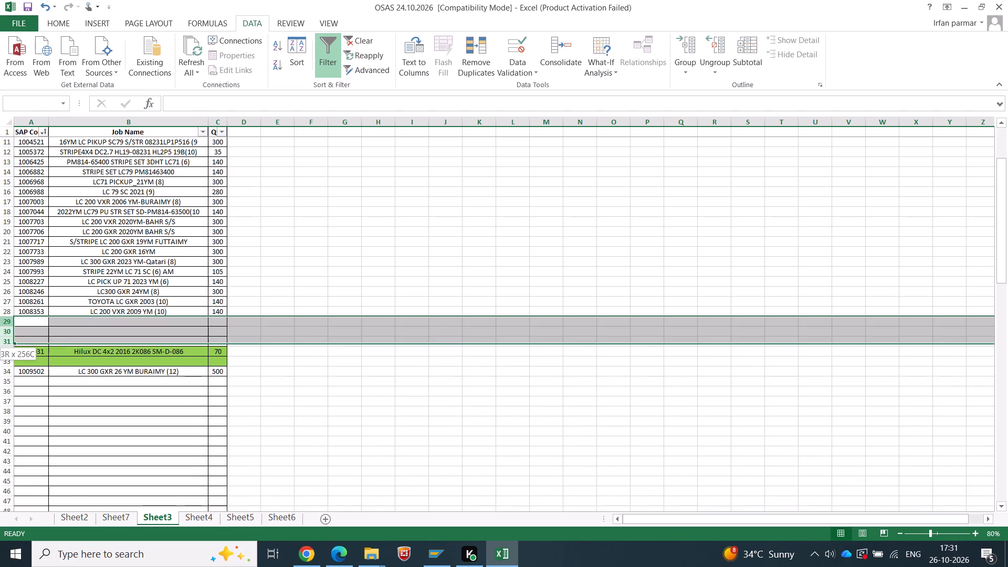
pyautogui.moveTo(9, 339); pyautogui.dragTo(9, 338)
pyautogui.press('F4')
pyautogui.click(5, 331)
pyautogui.press('F4')
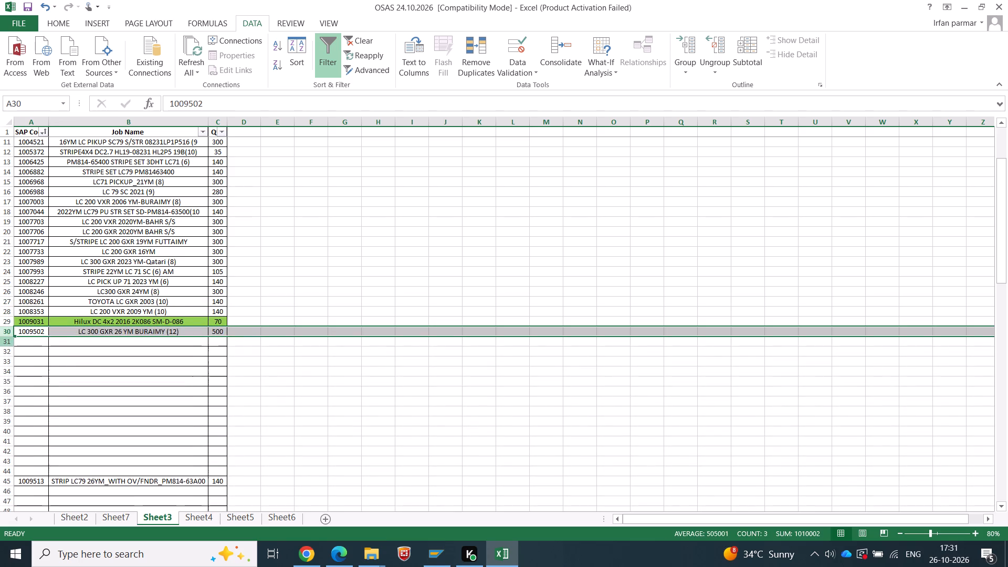
# Delete the blank rows between the LC 300 GXR 26 YM BURAIMY (12) and 26YM LC71 3D WITHOUT OVER FENDER(6) entries.
pyautogui.moveTo(5, 341); pyautogui.dragTo(14, 472)
pyautogui.press('F4')
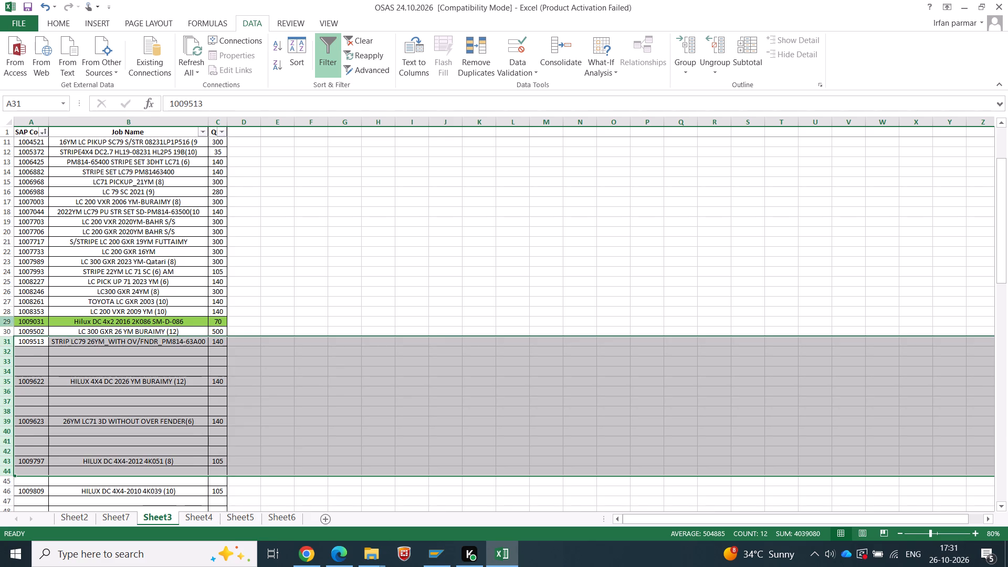
pyautogui.moveTo(6, 351); pyautogui.dragTo(5, 369)
pyautogui.press('F4')
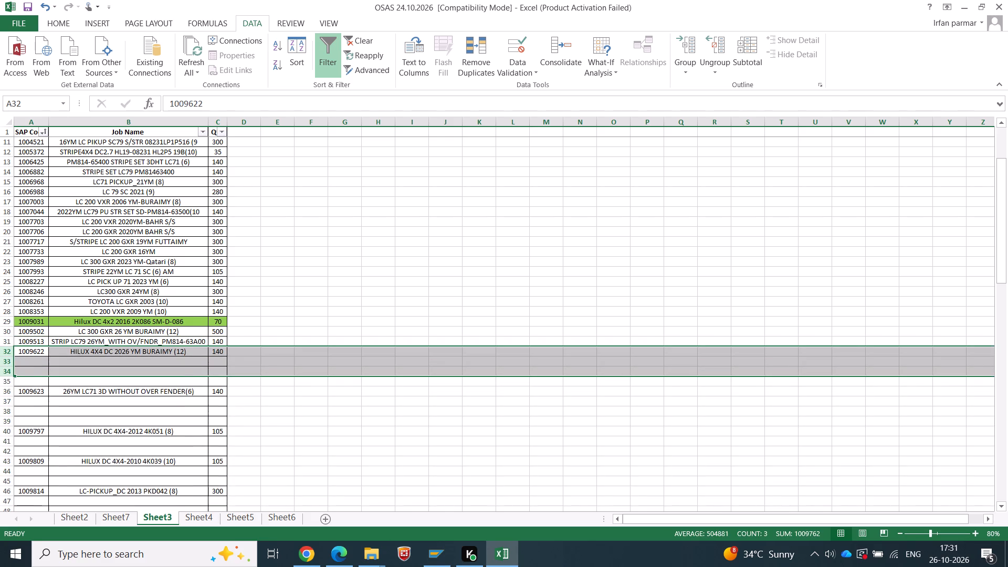
pyautogui.moveTo(7, 364); pyautogui.dragTo(7, 384)
pyautogui.press('F4')
pyautogui.click(322, 395)
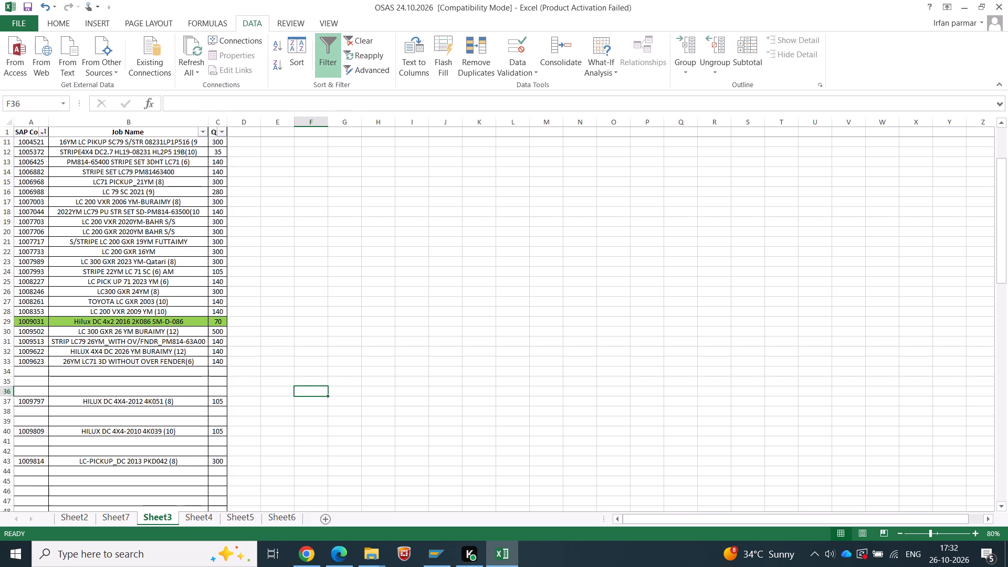
# Delete the remaining blank rows from below the 26YM LC71 3D WITHOUT OVER FENDER(6) entry down to the total row.
pyautogui.moveTo(11, 373); pyautogui.dragTo(10, 392)
pyautogui.press('F4')
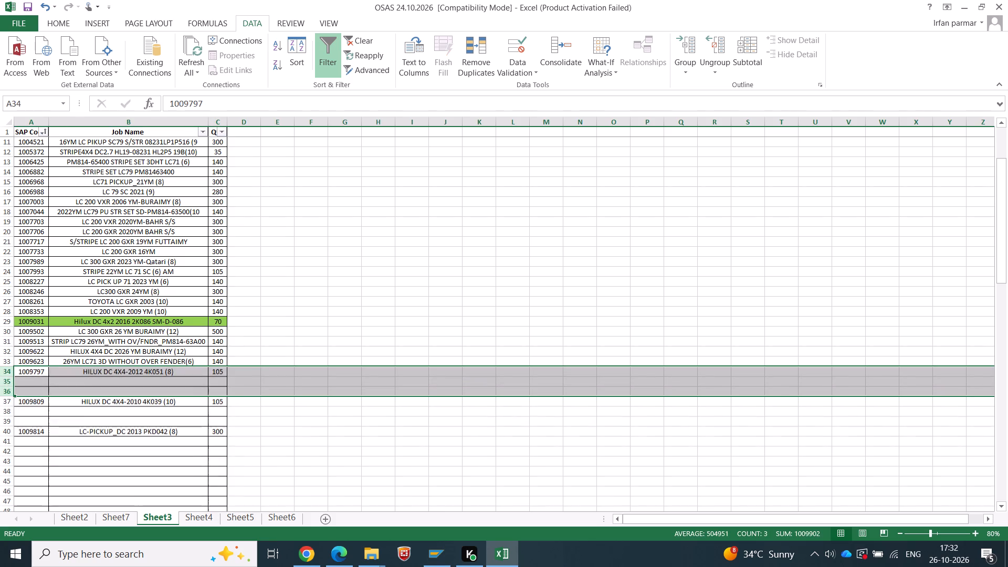
pyautogui.moveTo(8, 382); pyautogui.dragTo(7, 402)
pyautogui.click(7, 402)
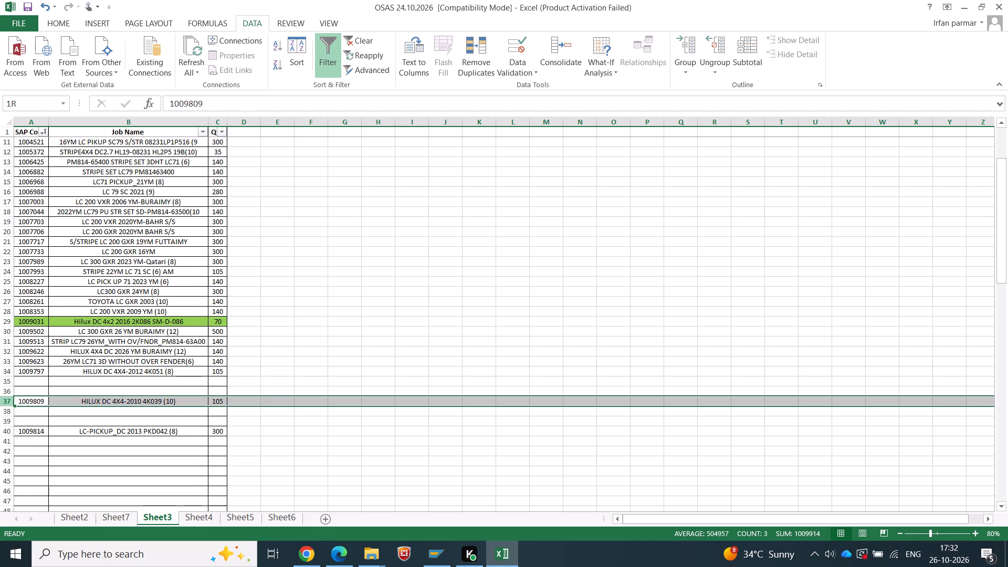
pyautogui.moveTo(4, 380); pyautogui.dragTo(5, 388)
pyautogui.press('F4')
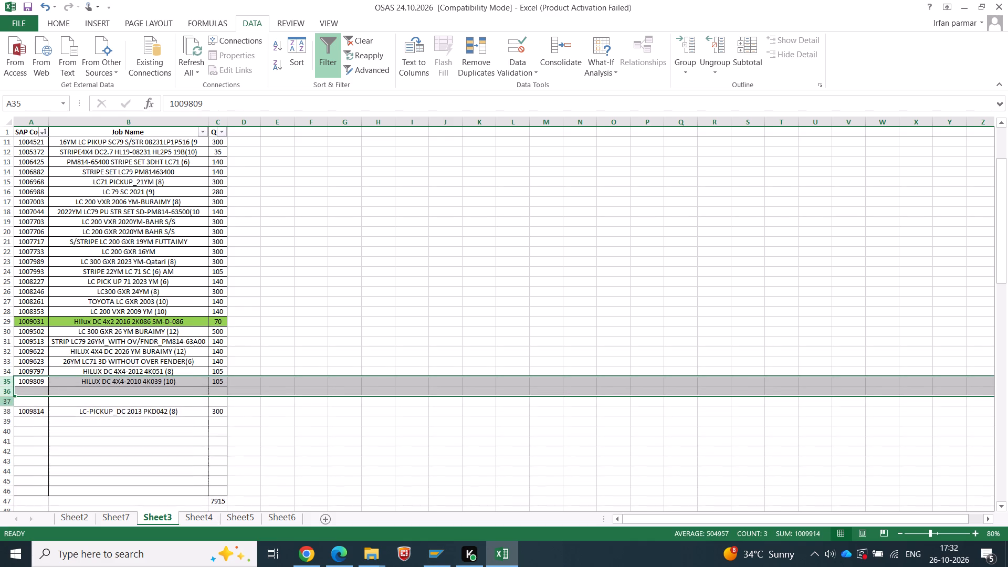
pyautogui.moveTo(7, 393); pyautogui.dragTo(7, 402)
pyautogui.press('F4')
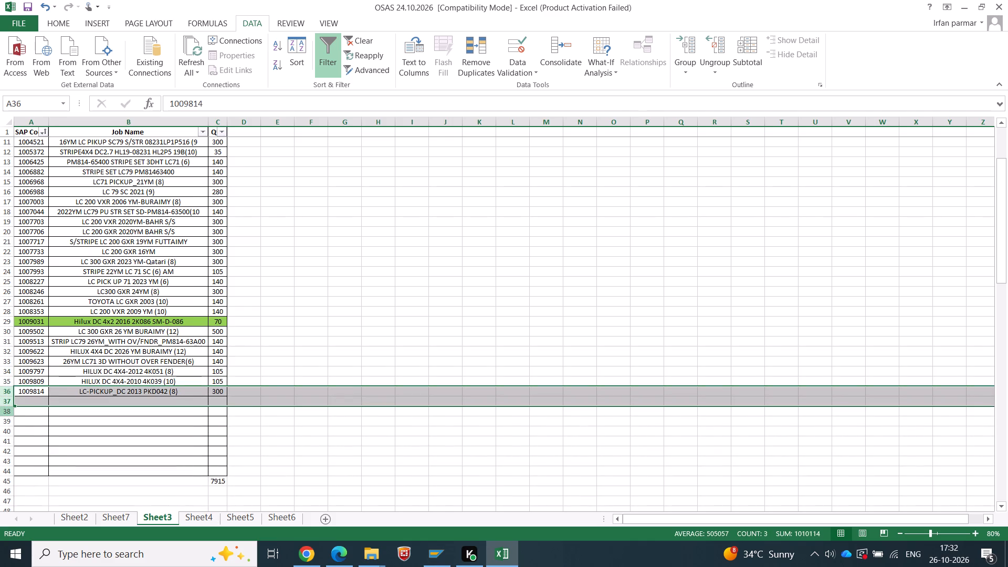
pyautogui.moveTo(8, 400); pyautogui.dragTo(3, 428)
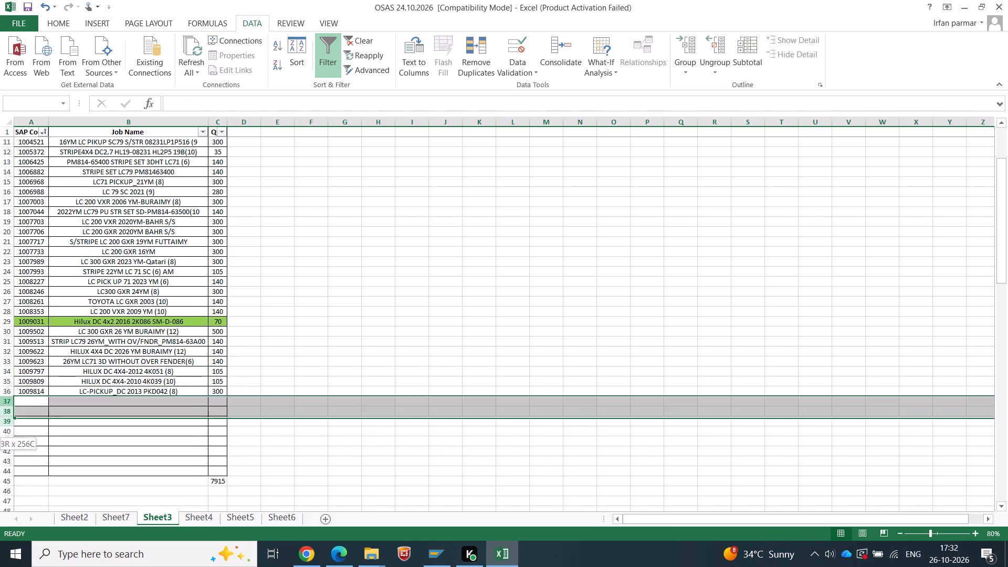
pyautogui.moveTo(3, 428); pyautogui.dragTo(1, 468)
pyautogui.press('F4')
pyautogui.click(359, 383)
pyautogui.scroll(7, 153, 384)
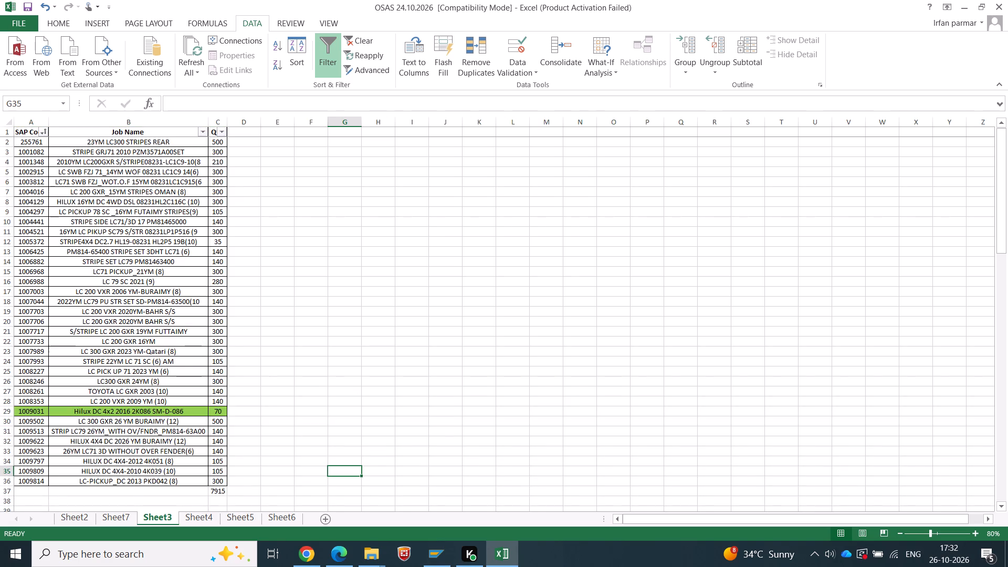
pyautogui.scroll(7, 153, 384)
pyautogui.click(8, 406)
pyautogui.click(7, 414)
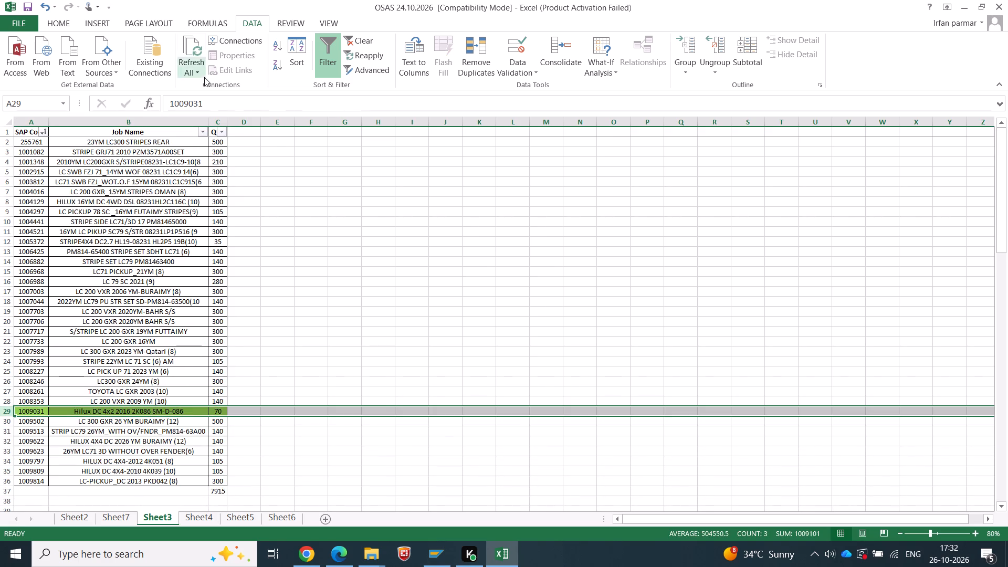
pyautogui.click(67, 17)
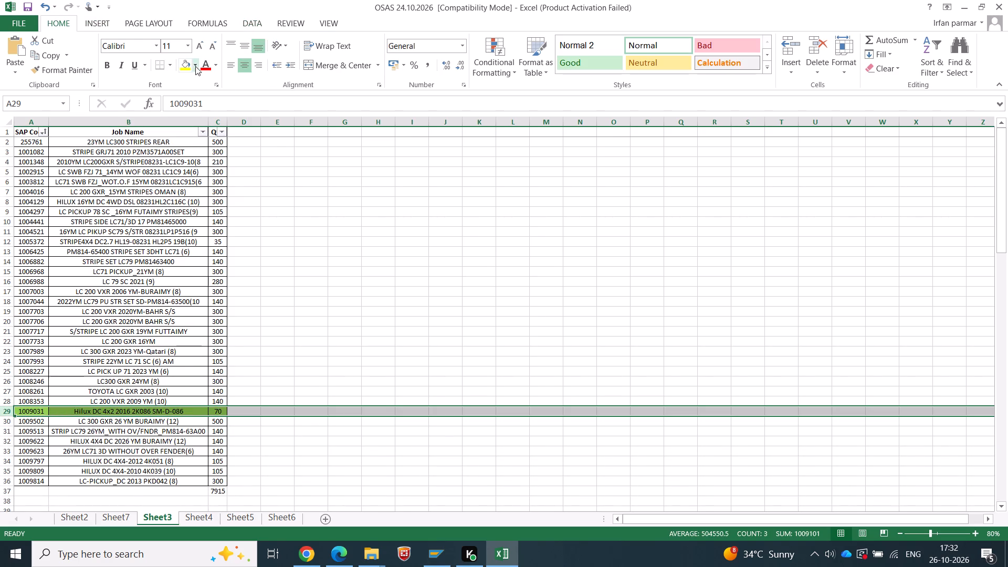
pyautogui.click(214, 67)
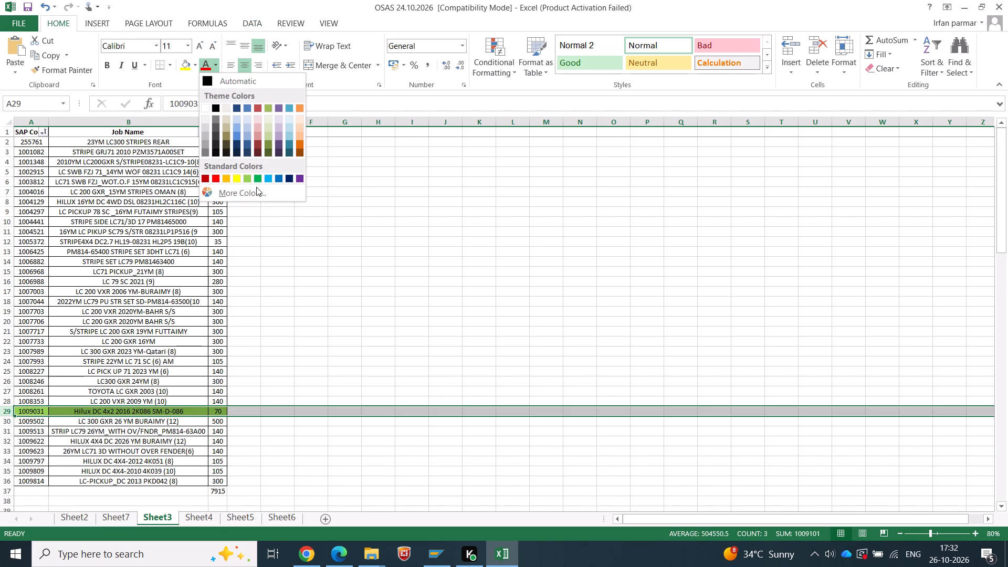
pyautogui.click(240, 192)
pyautogui.click(354, 296)
pyautogui.click(476, 339)
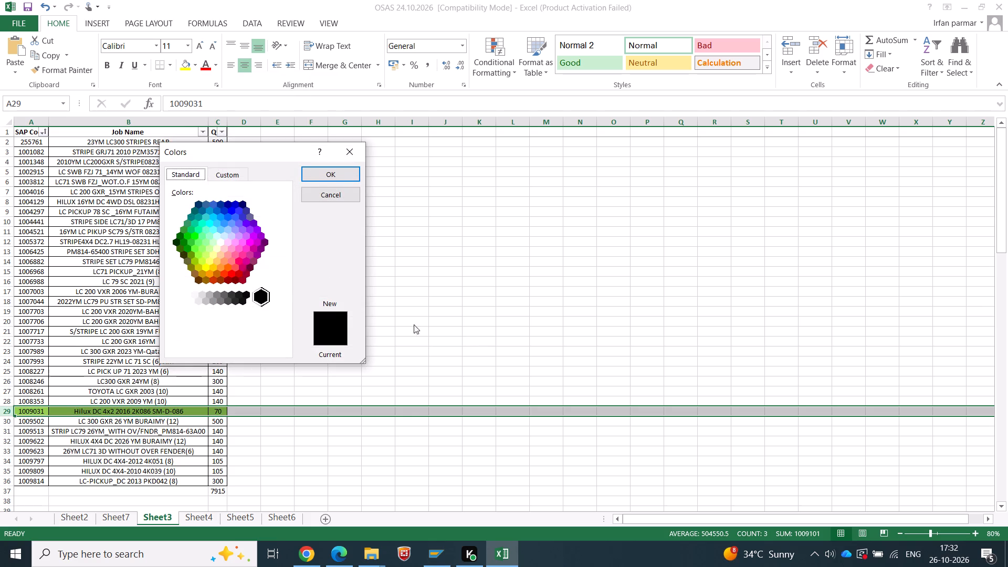
pyautogui.click(194, 66)
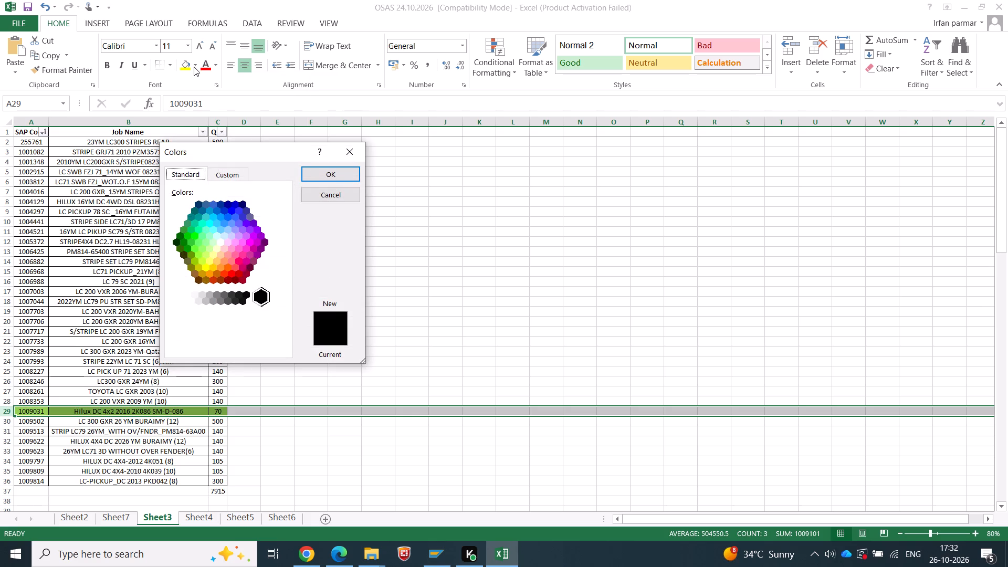
pyautogui.press('Escape')
pyautogui.click(194, 67)
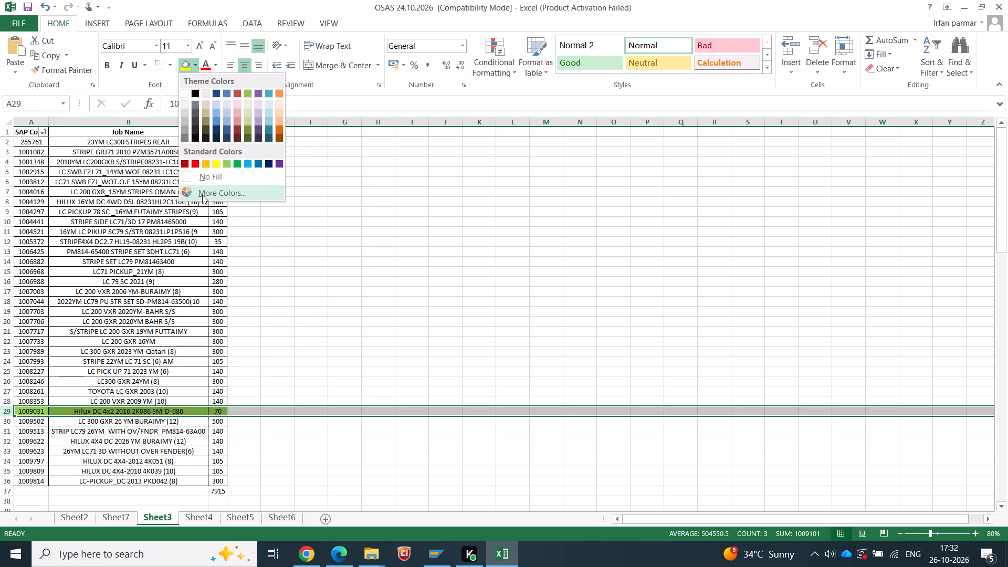
pyautogui.click(205, 180)
pyautogui.click(427, 288)
# Save the OSAS 24.10.2026 workbook.
pyautogui.hotkey('ctrl', 's')
pyautogui.hotkey('ctrl', 's')
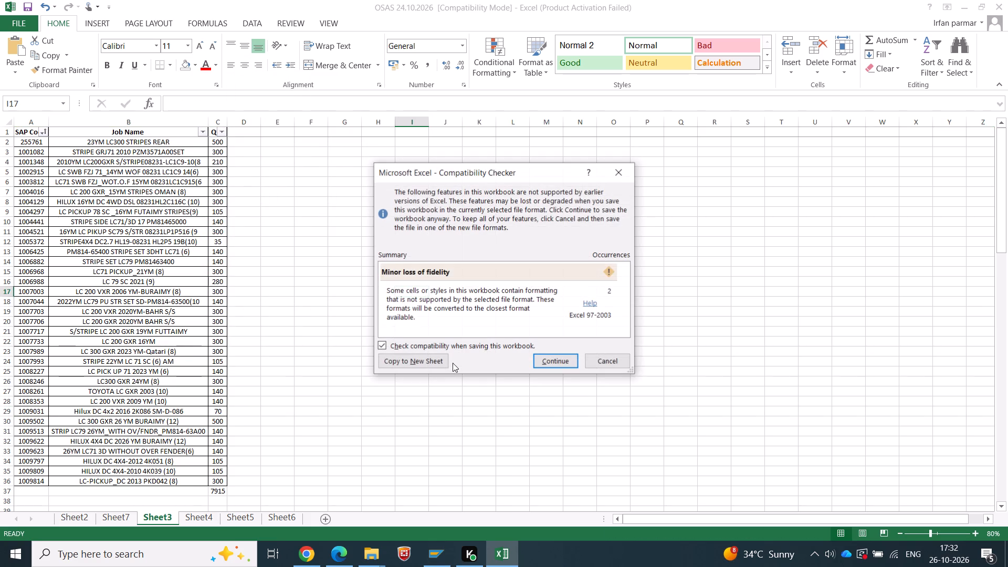
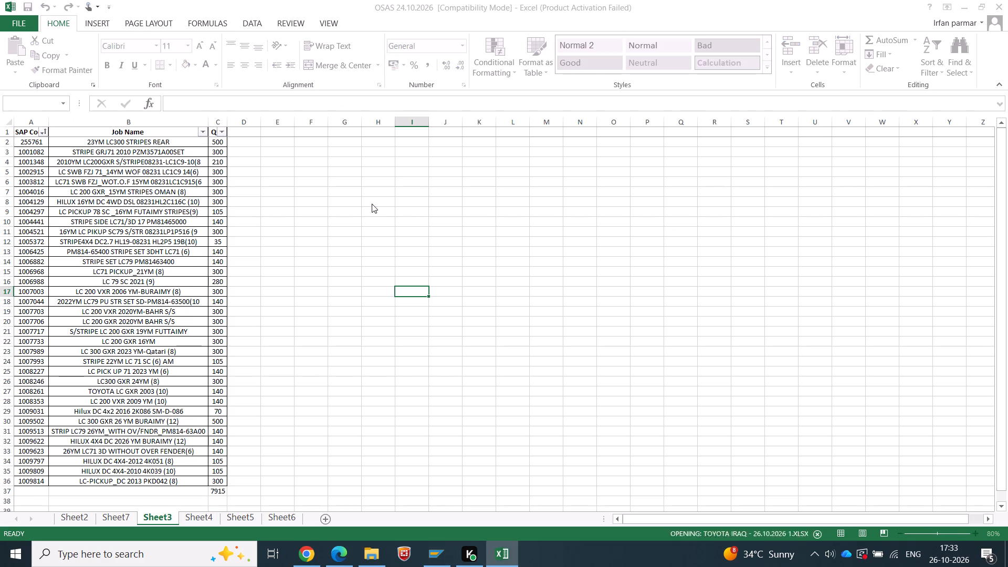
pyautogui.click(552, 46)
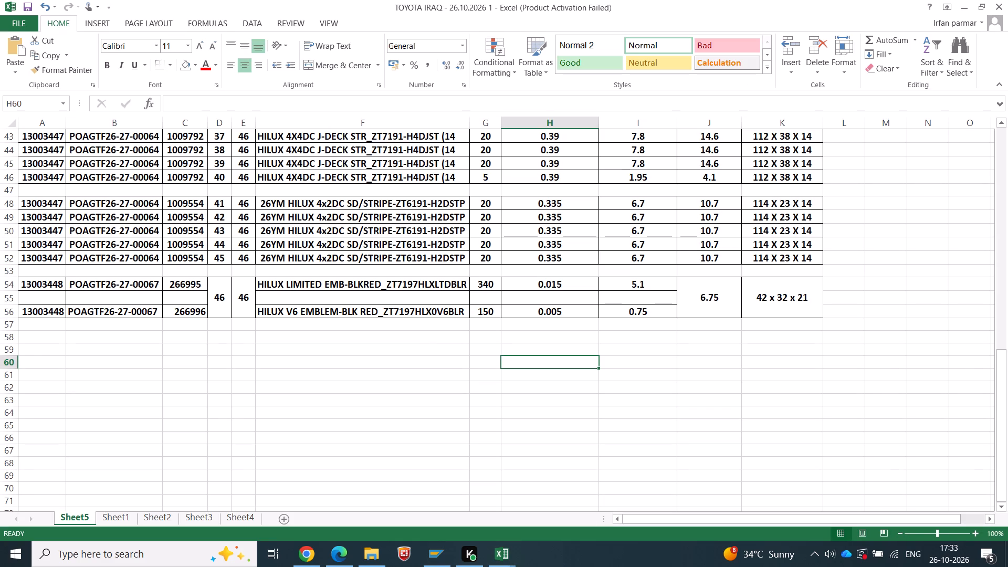
# Check the sum of all the values in column J of Sheet5.
pyautogui.click(707, 120)
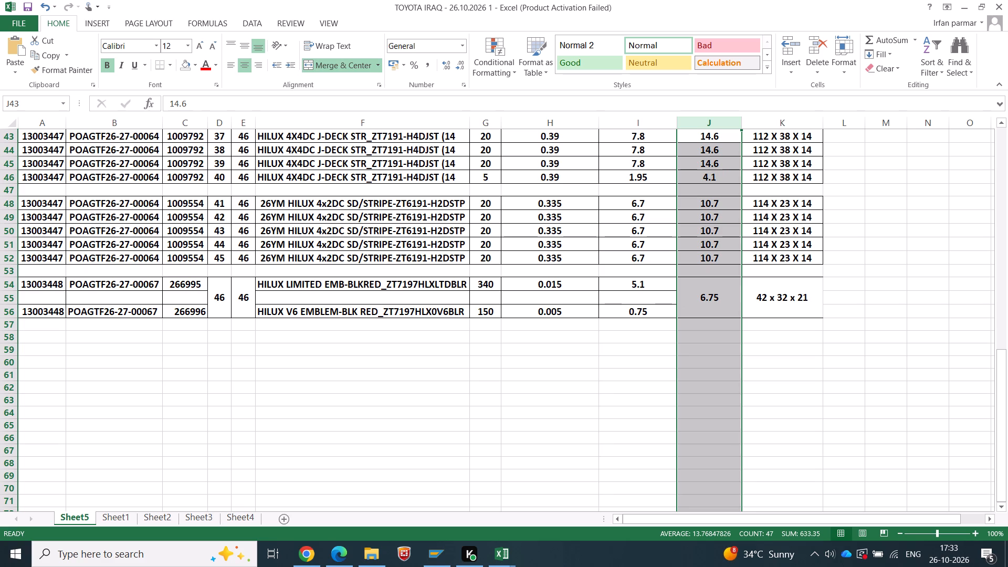
pyautogui.click(752, 296)
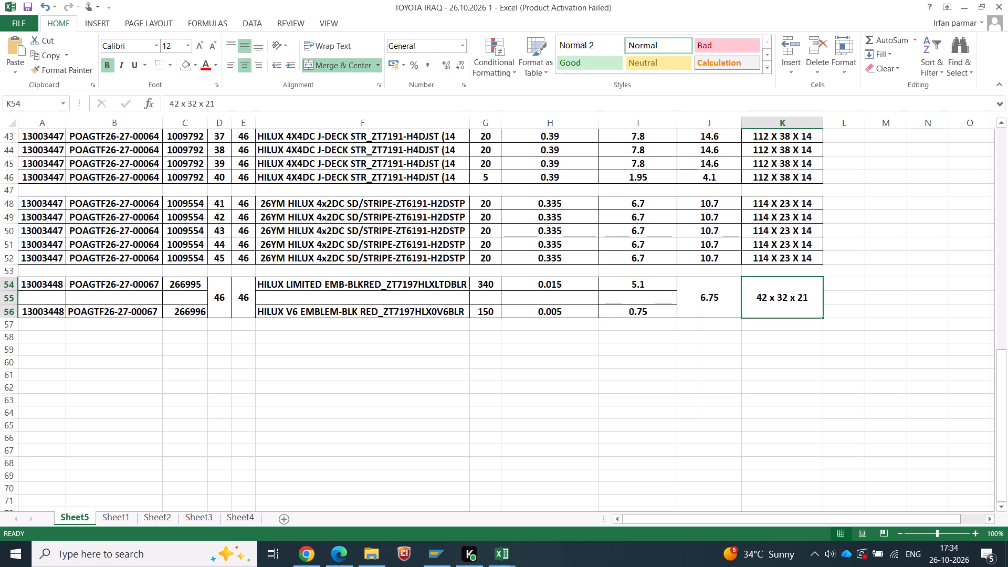
# Review the Sheet5 packing rows, from the HILUX emblem entries up to the header and back down.
pyautogui.scroll(4, 754, 265)
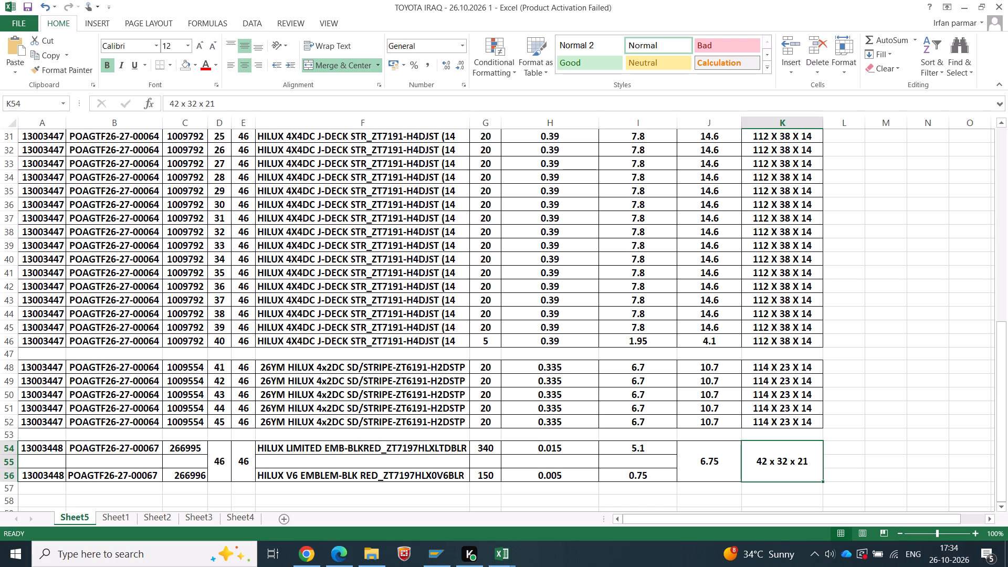
pyautogui.scroll(3, 0, 534)
pyautogui.scroll(15, 646, 243)
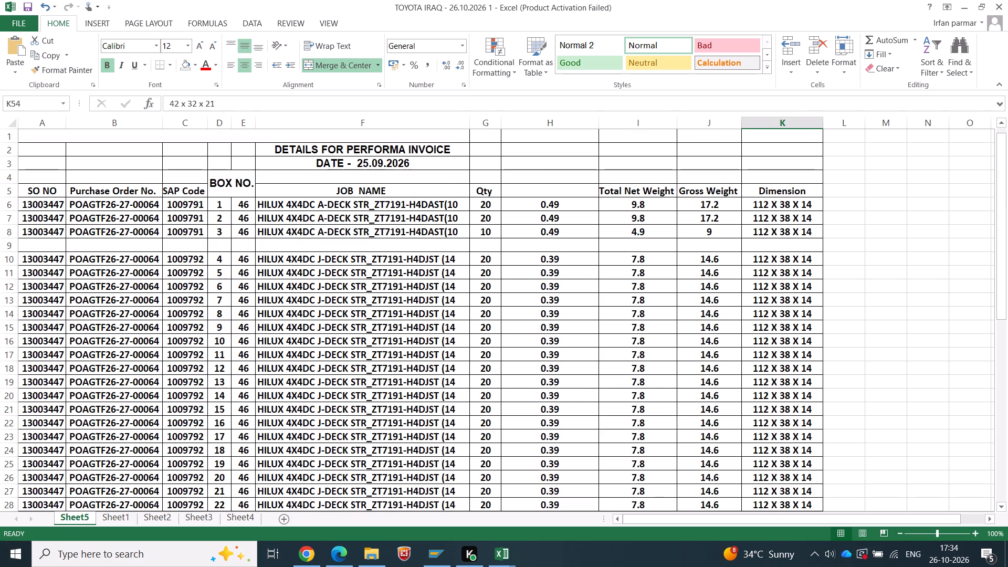
pyautogui.scroll(16, 685, 202)
pyautogui.scroll(-9, 685, 207)
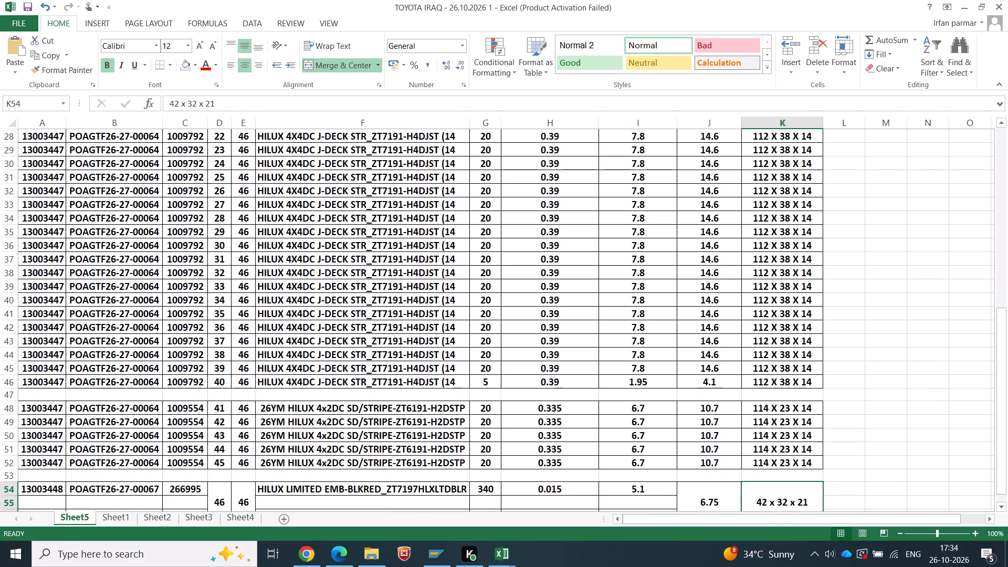
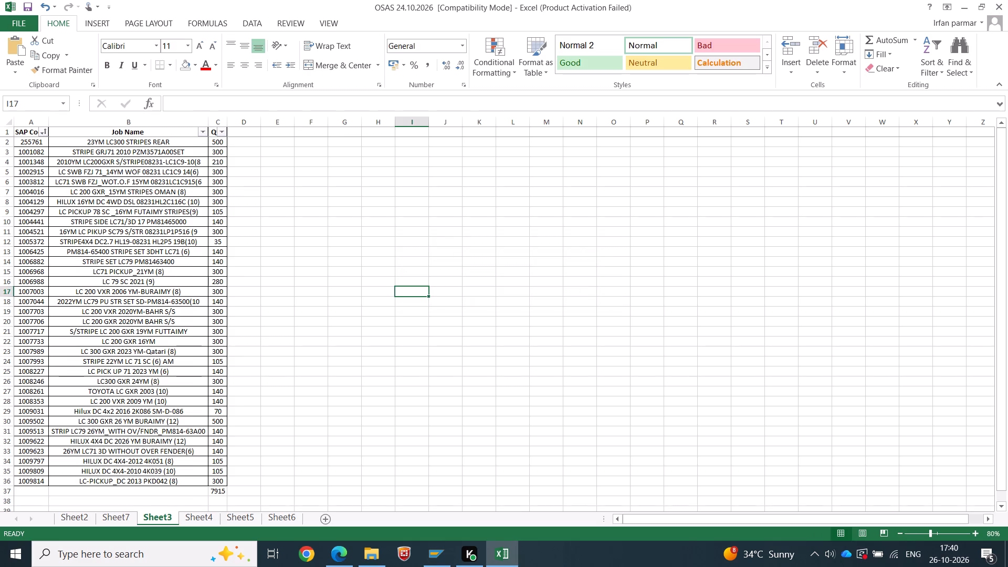
# Close the OSAS 24.10.2026 workbook.
pyautogui.scroll(5, 356, 374)
pyautogui.click(995, 11)
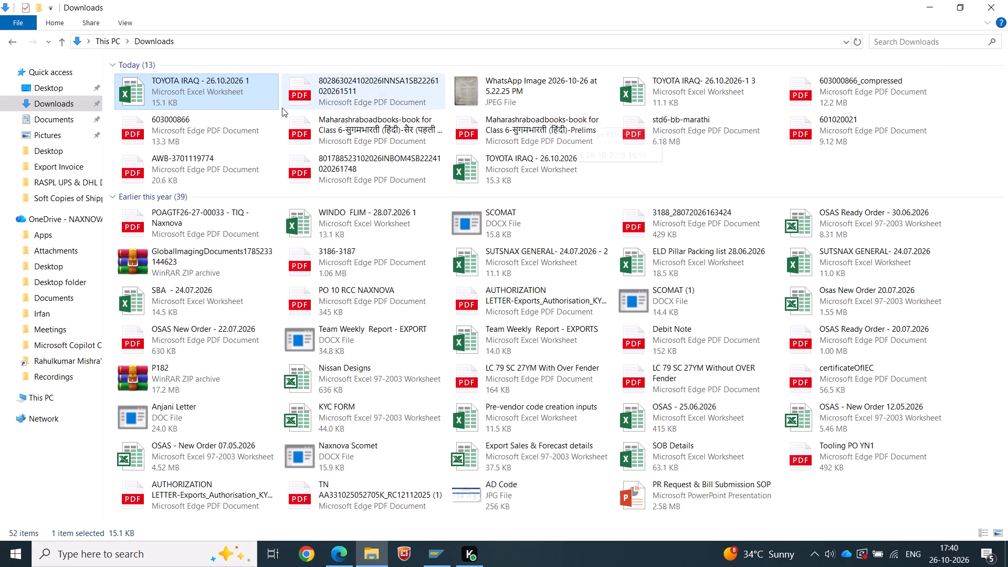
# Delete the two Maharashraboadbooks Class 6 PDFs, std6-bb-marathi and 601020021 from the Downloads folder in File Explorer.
pyautogui.scroll(5, 281, 103)
pyautogui.click(217, 135)
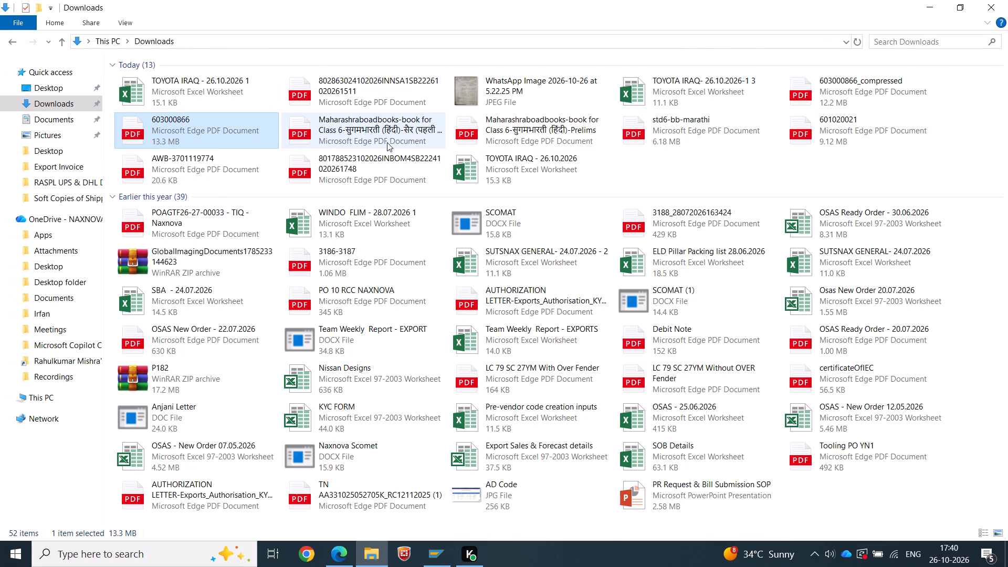
pyautogui.click(344, 129)
pyautogui.keyDown('ctrl'); pyautogui.click(501, 120); pyautogui.keyUp('ctrl')
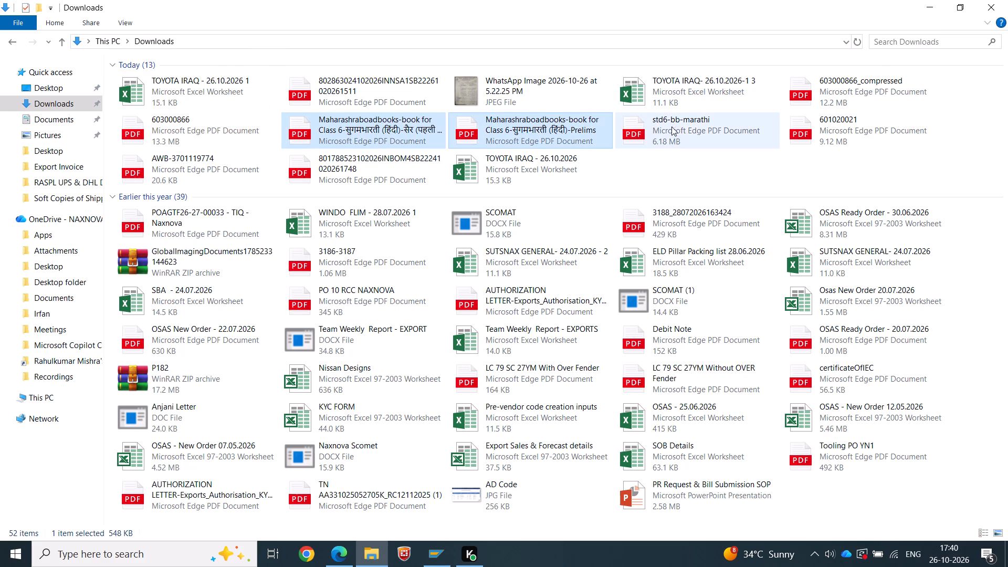
pyautogui.keyDown('ctrl'); pyautogui.click(692, 122); pyautogui.keyUp('ctrl')
pyautogui.keyDown('ctrl'); pyautogui.click(852, 121); pyautogui.keyUp('ctrl')
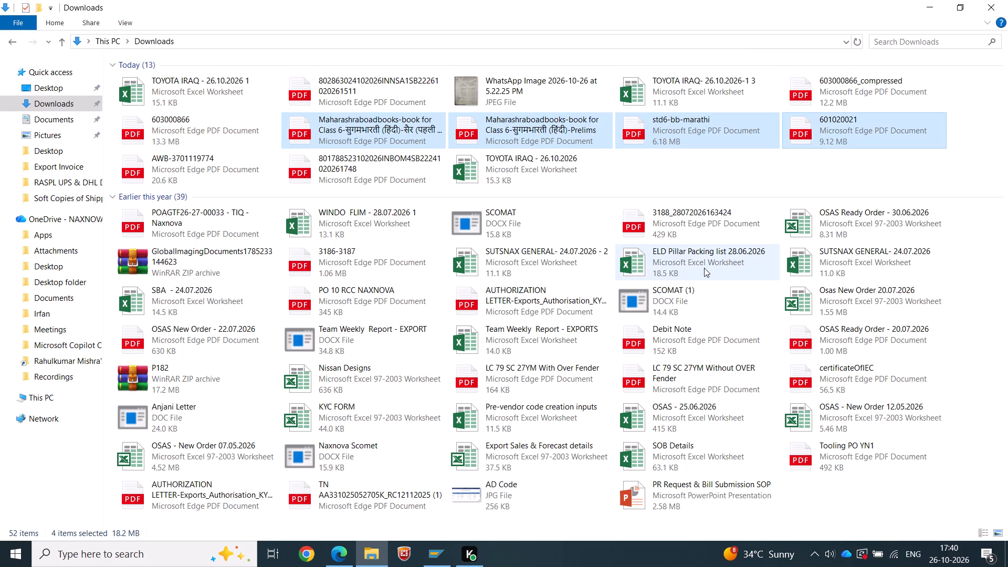
pyautogui.press('Delete')
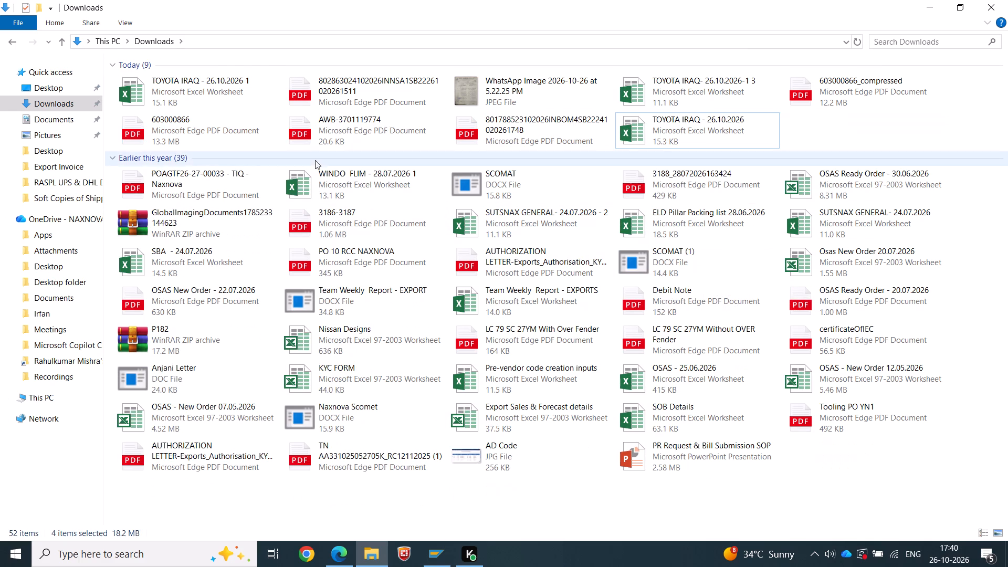